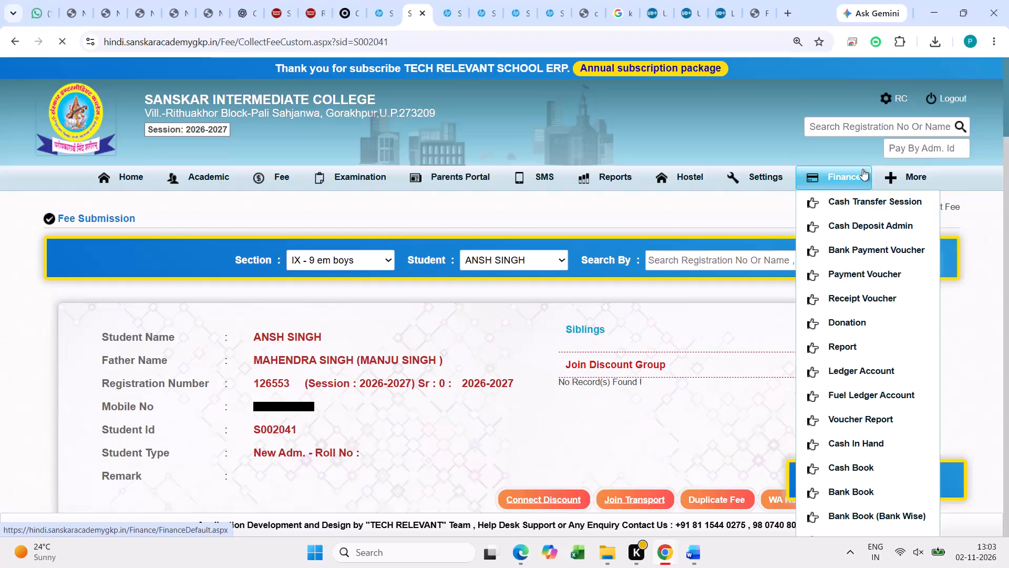
click(835, 124)
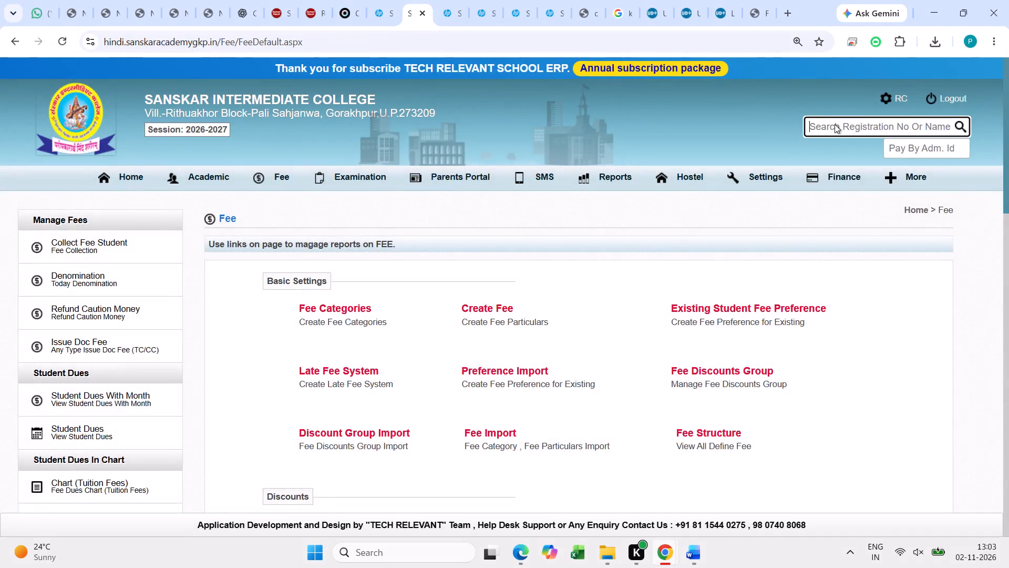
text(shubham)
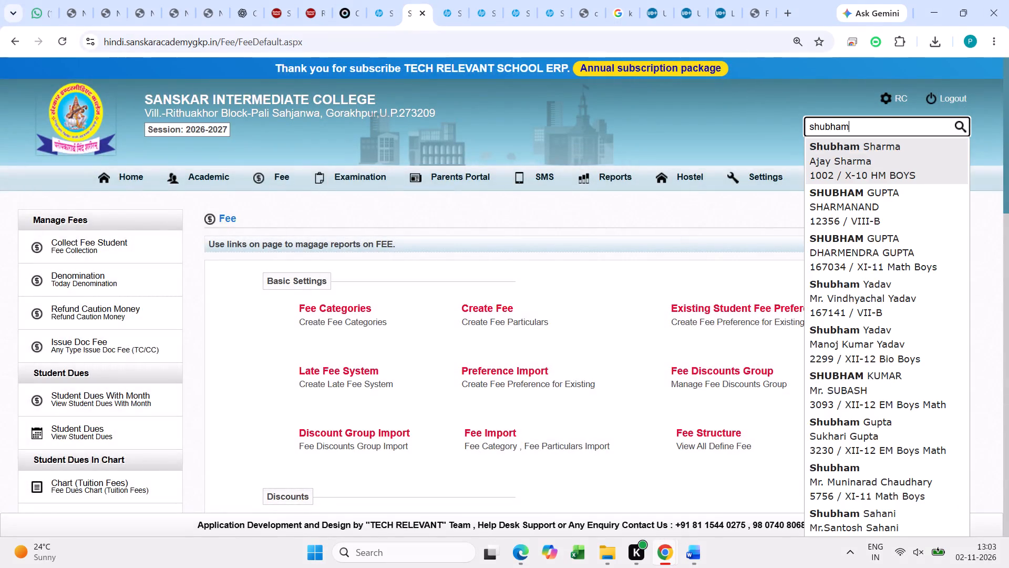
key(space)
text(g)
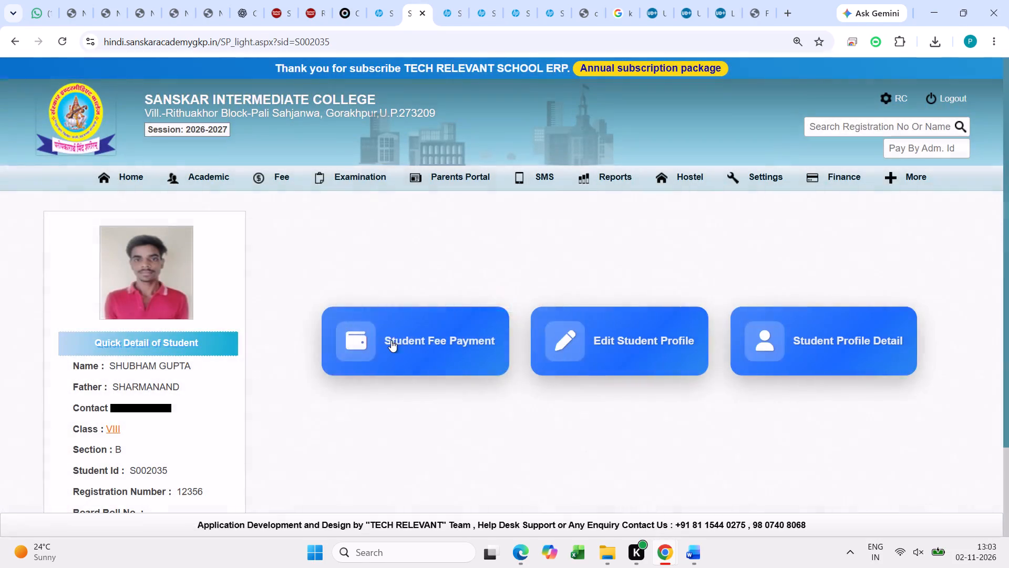
click(402, 337)
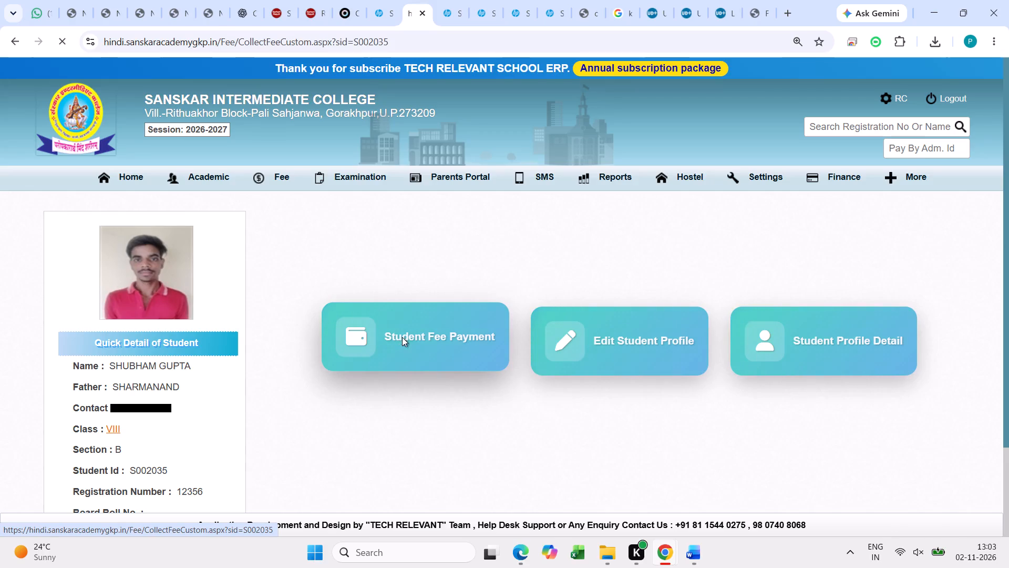
Select all of the student's due fees up to and including the October tuition fee.
scroll(402, 337, down, 3)
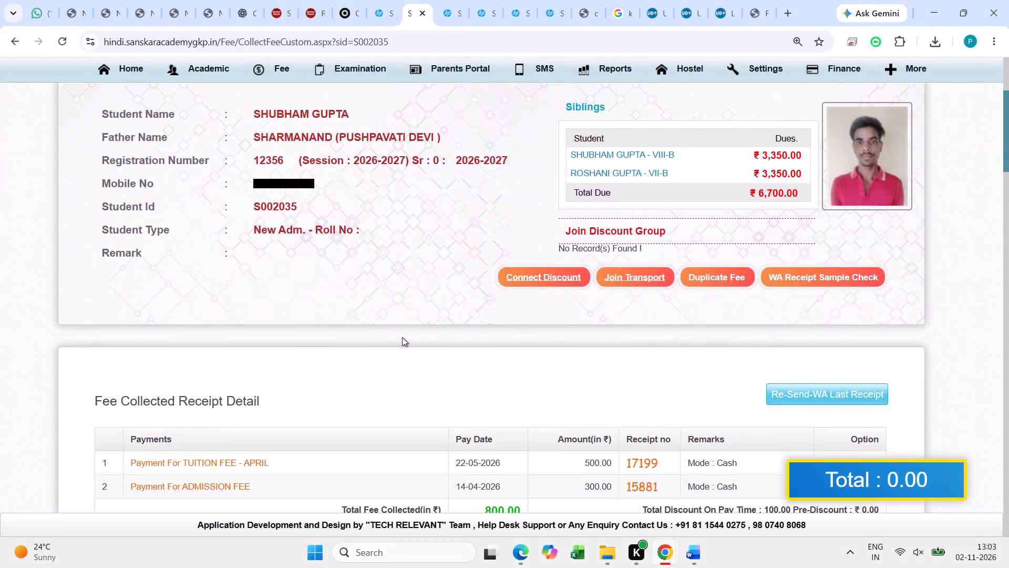
scroll(402, 337, down, 9)
scroll(407, 335, up, 1)
scroll(407, 335, down, 4)
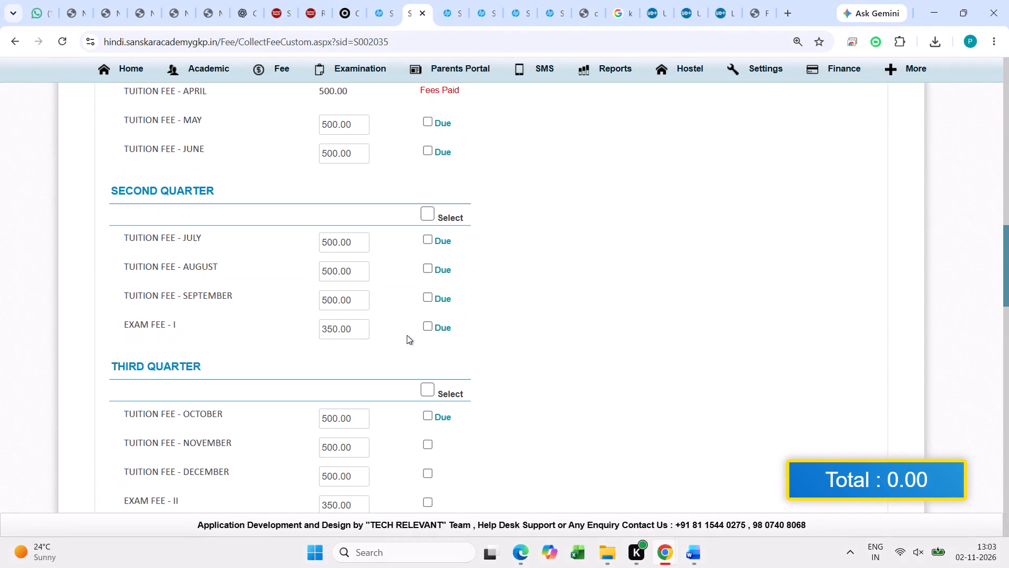
scroll(407, 335, down, 1)
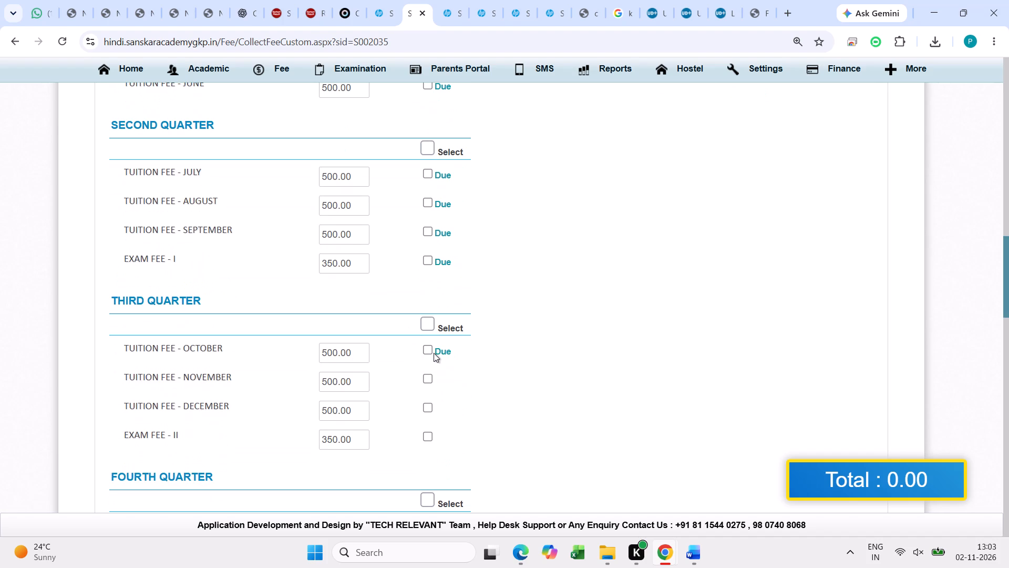
click(433, 352)
click(431, 351)
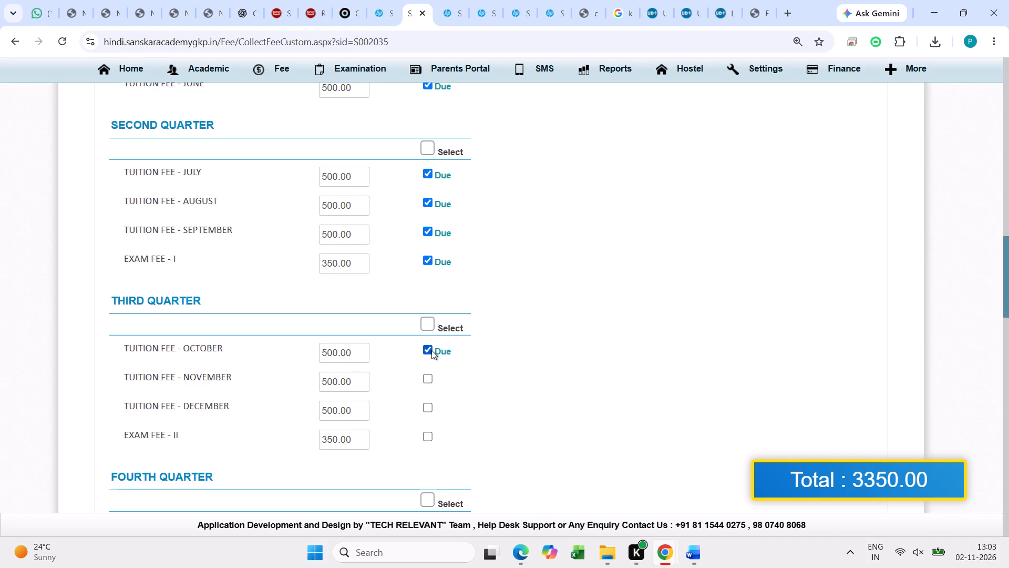
Deselect the October tuition, Exam Fee - I, September and August tuition, leaving only May, June and July selected.
click(430, 269)
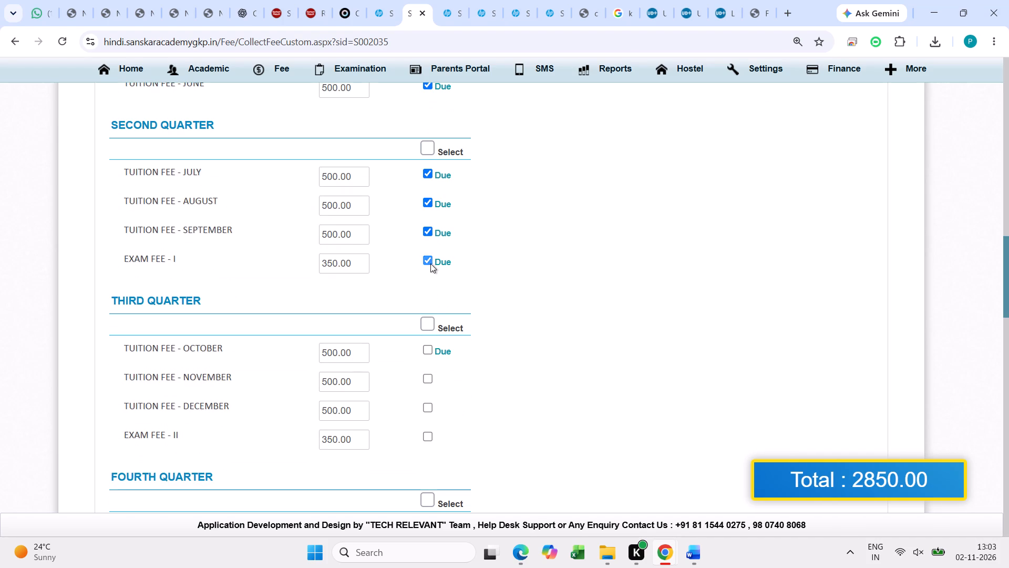
click(430, 263)
click(430, 236)
click(430, 236)
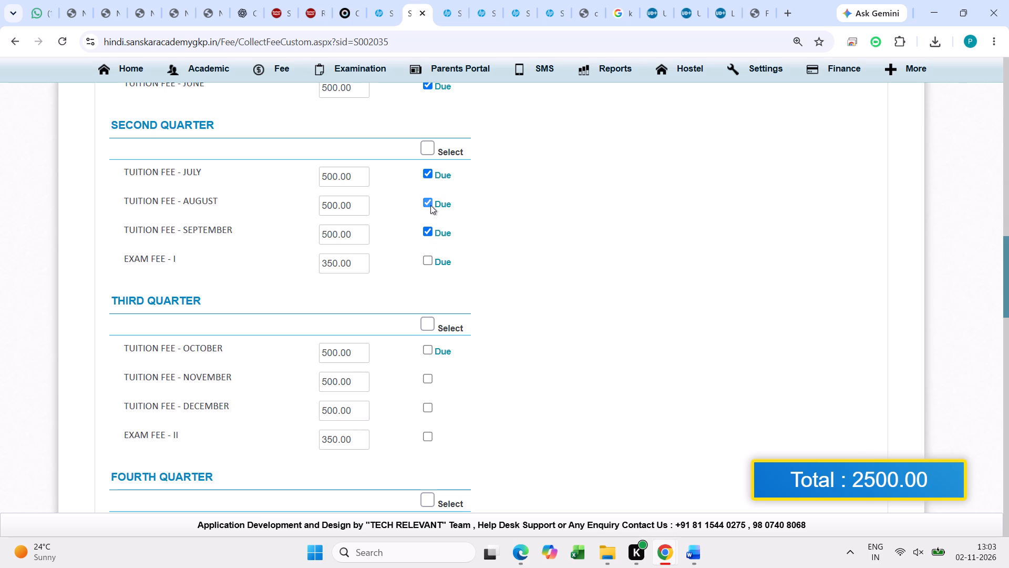
click(430, 205)
click(430, 224)
click(430, 236)
scroll(441, 237, up, 2)
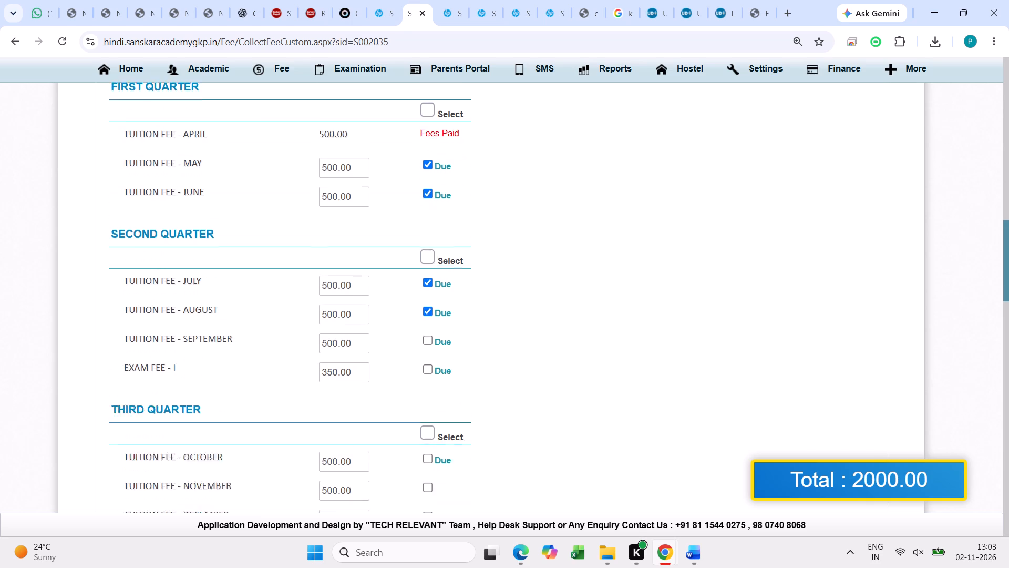
click(426, 334)
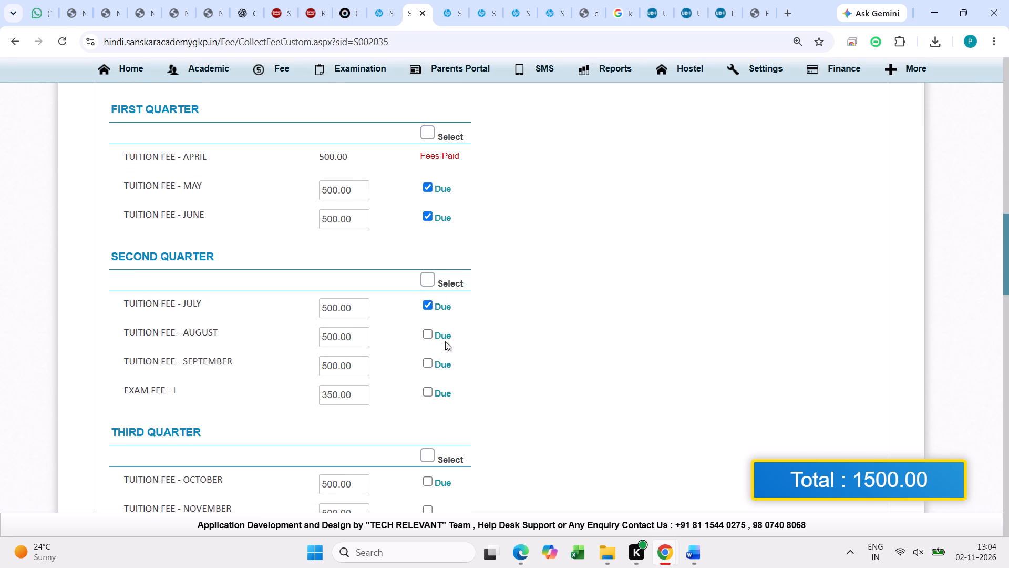
scroll(510, 297, up, 4)
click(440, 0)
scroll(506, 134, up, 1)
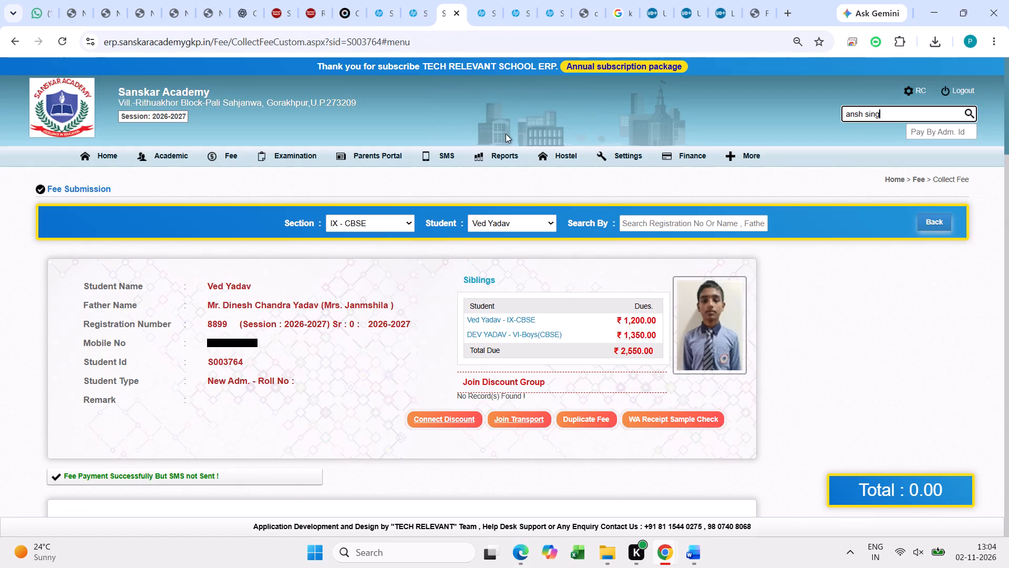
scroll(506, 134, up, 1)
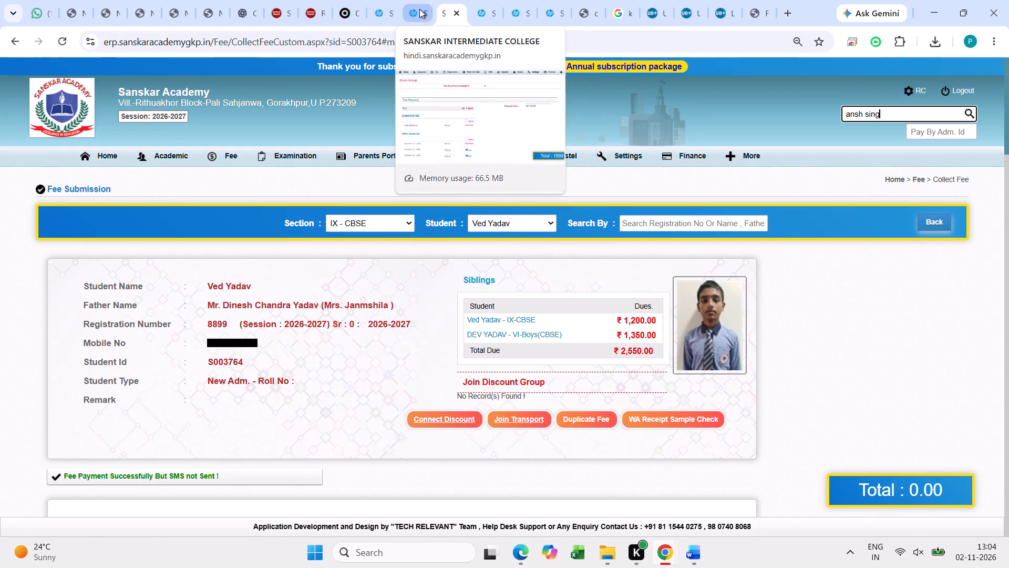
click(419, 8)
click(385, 5)
scroll(416, 138, up, 2)
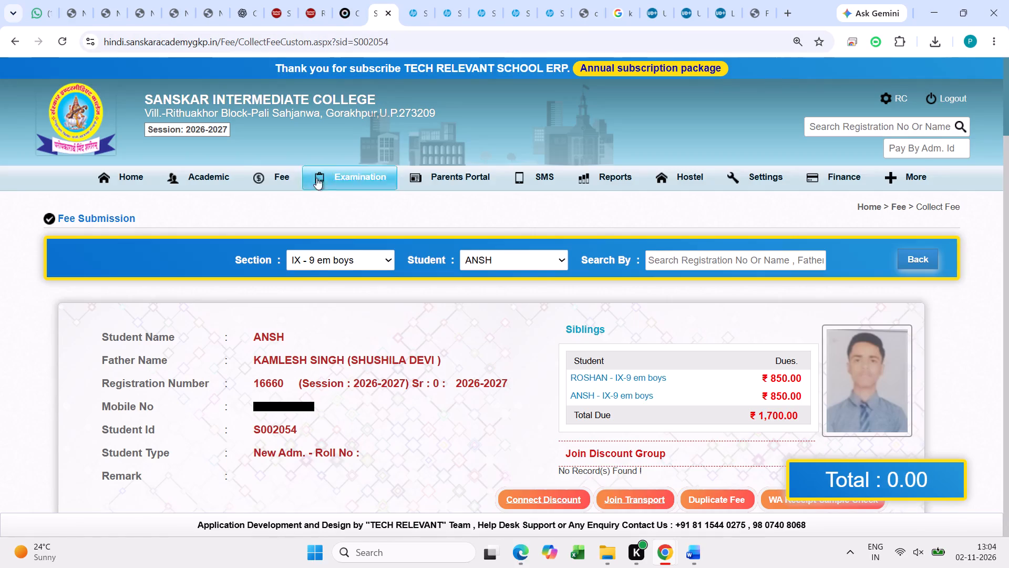
click(262, 176)
click(820, 130)
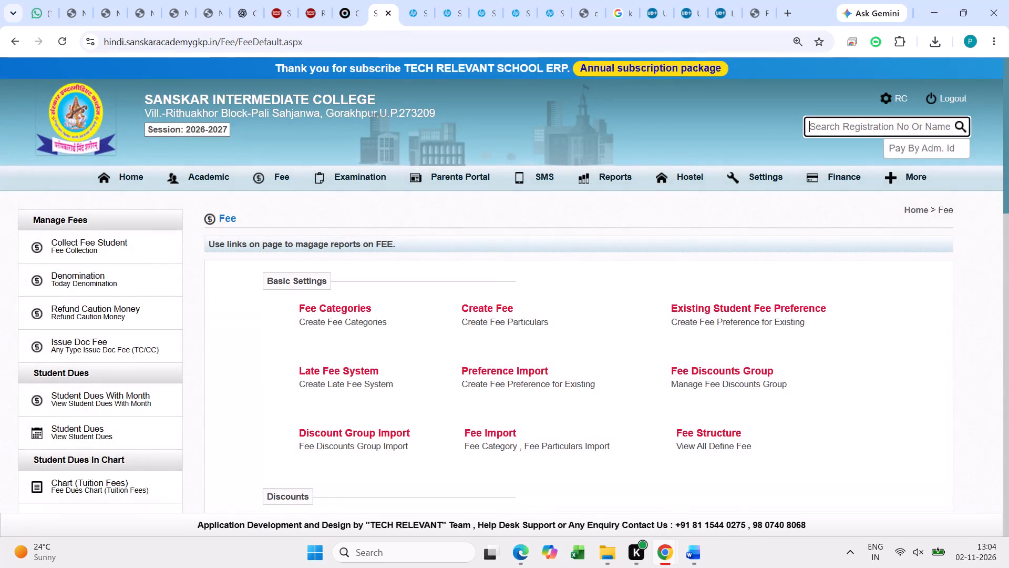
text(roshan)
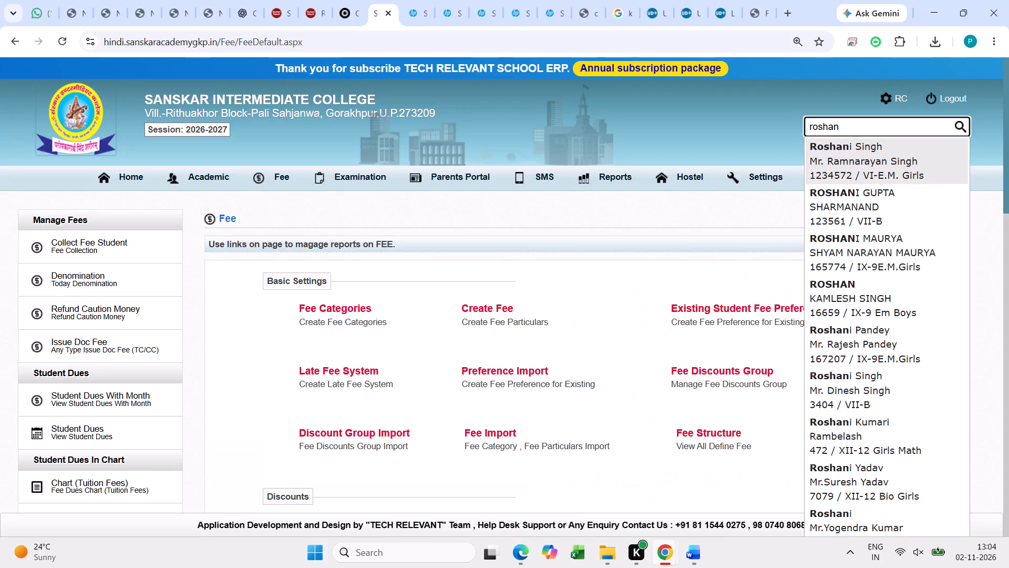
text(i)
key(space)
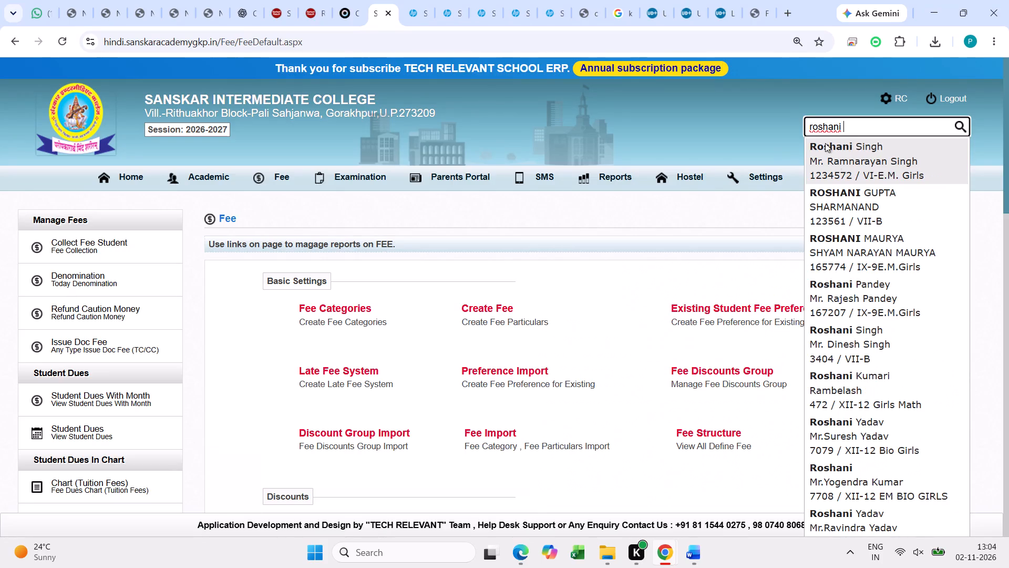
click(846, 203)
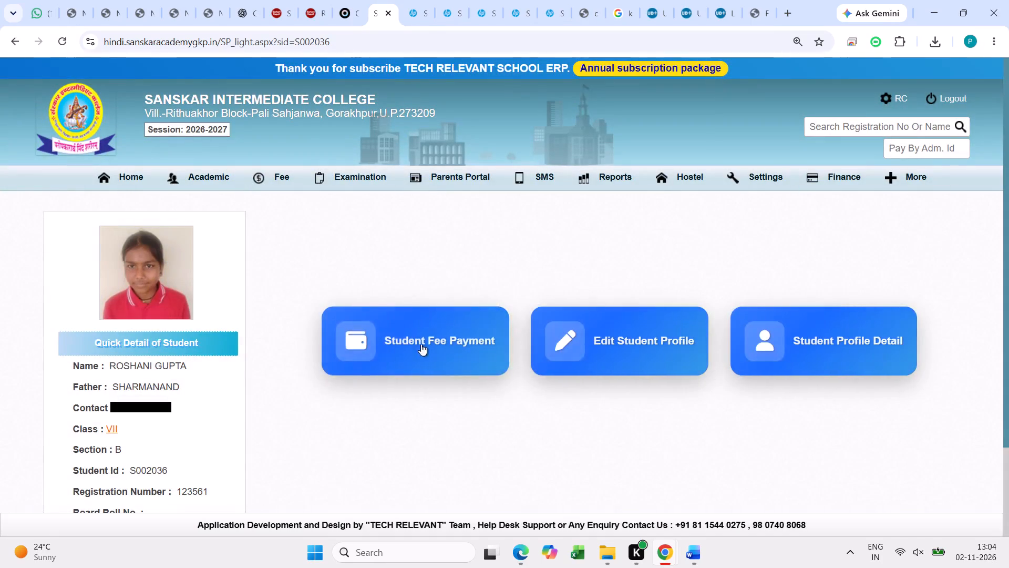
click(419, 340)
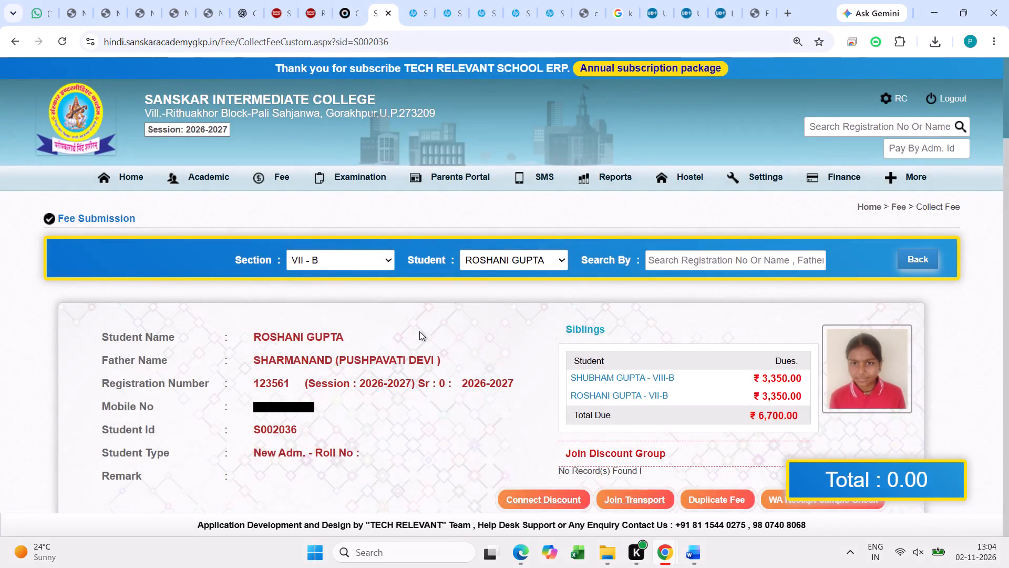
Select the sibling's due tuition fees for May, June and July.
scroll(419, 331, down, 12)
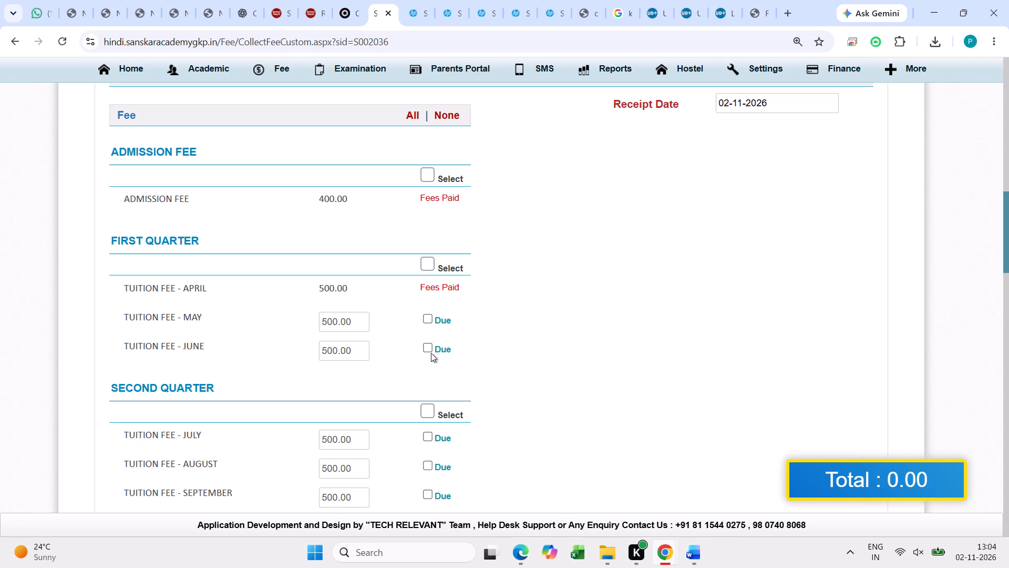
click(428, 437)
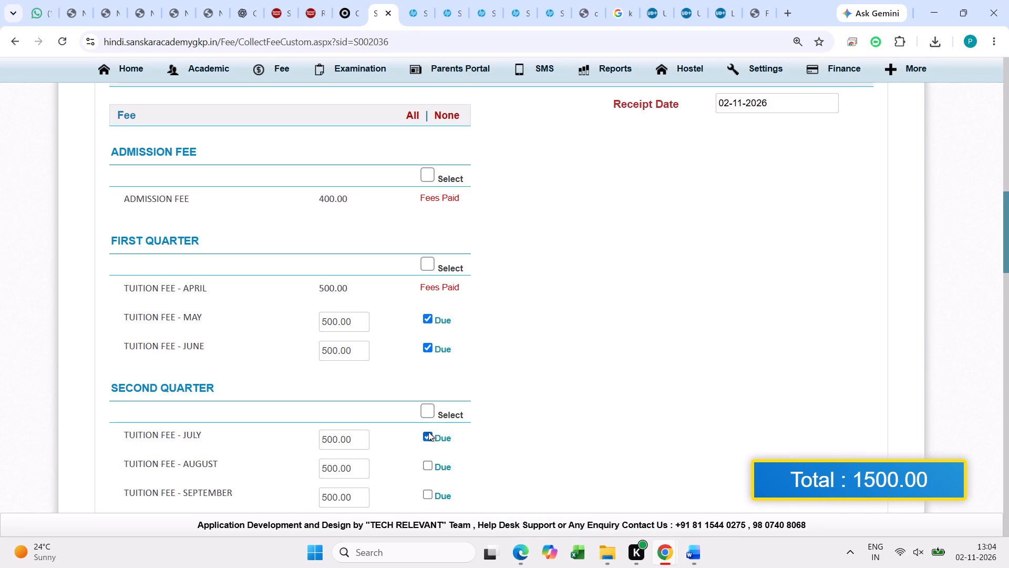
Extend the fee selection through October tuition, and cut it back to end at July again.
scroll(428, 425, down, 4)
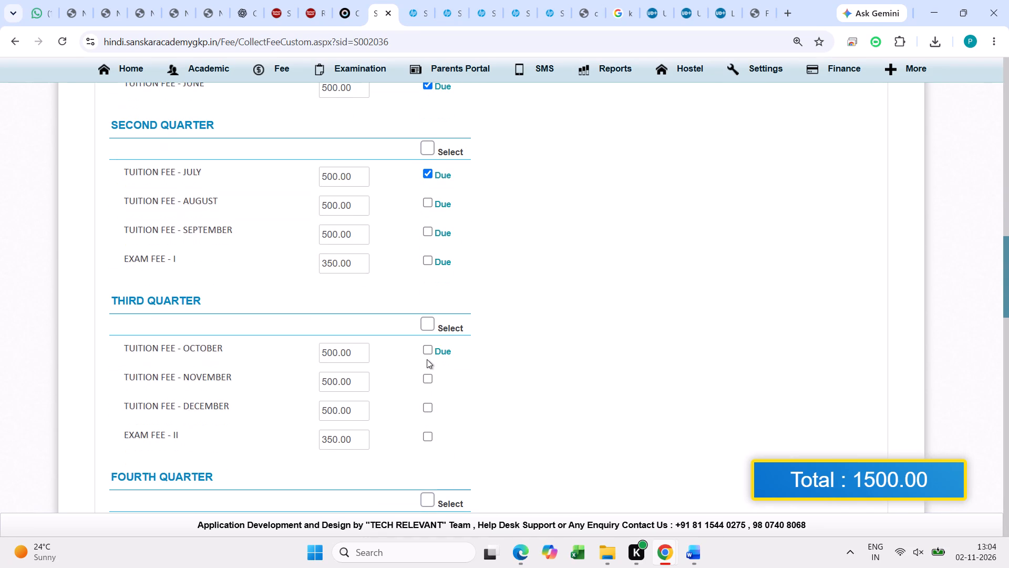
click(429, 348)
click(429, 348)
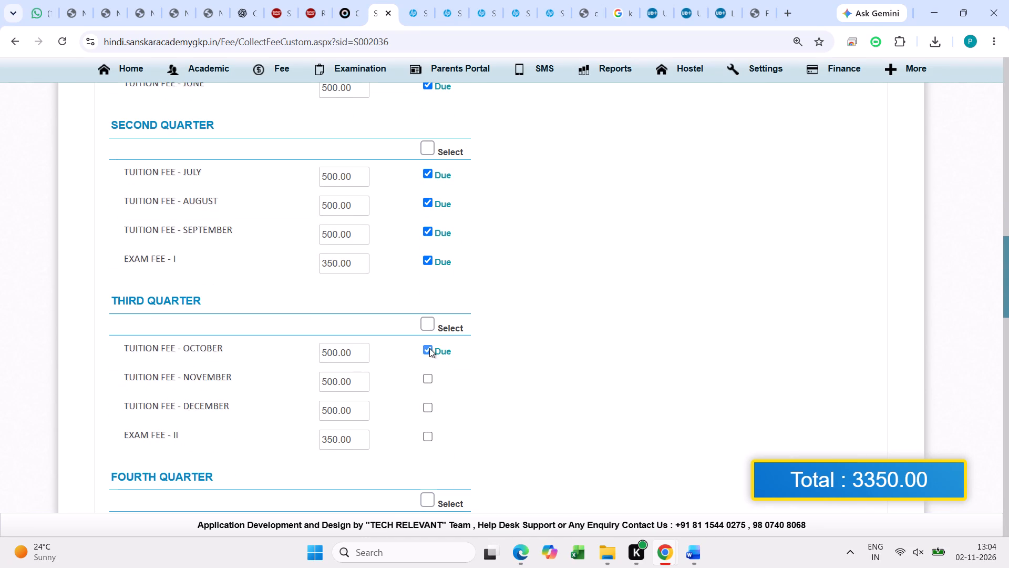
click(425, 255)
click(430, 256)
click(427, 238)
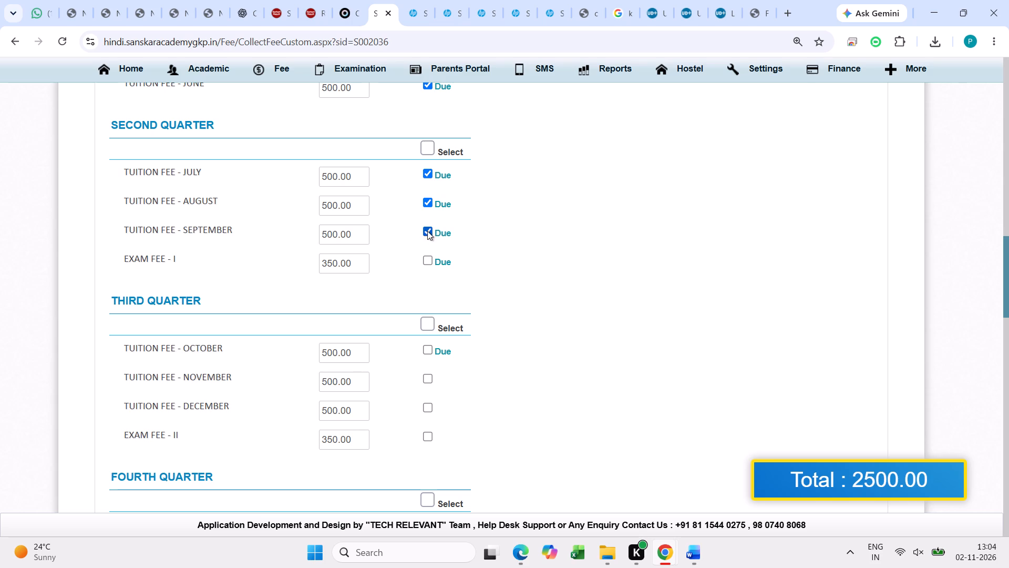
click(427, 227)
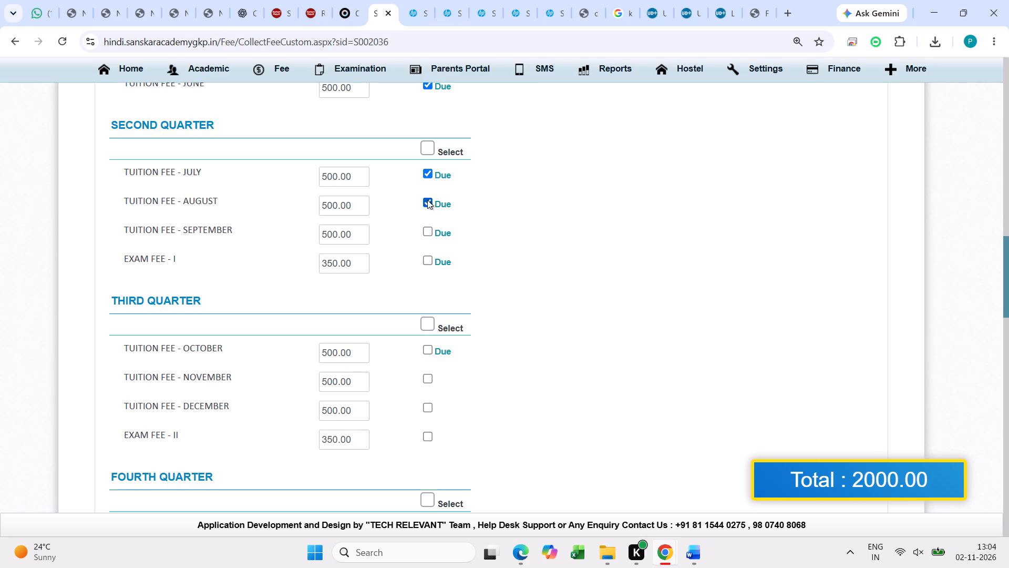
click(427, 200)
Submit the cash payment of 1500.00 for the sibling's selected May to July tuition fees.
scroll(466, 220, up, 4)
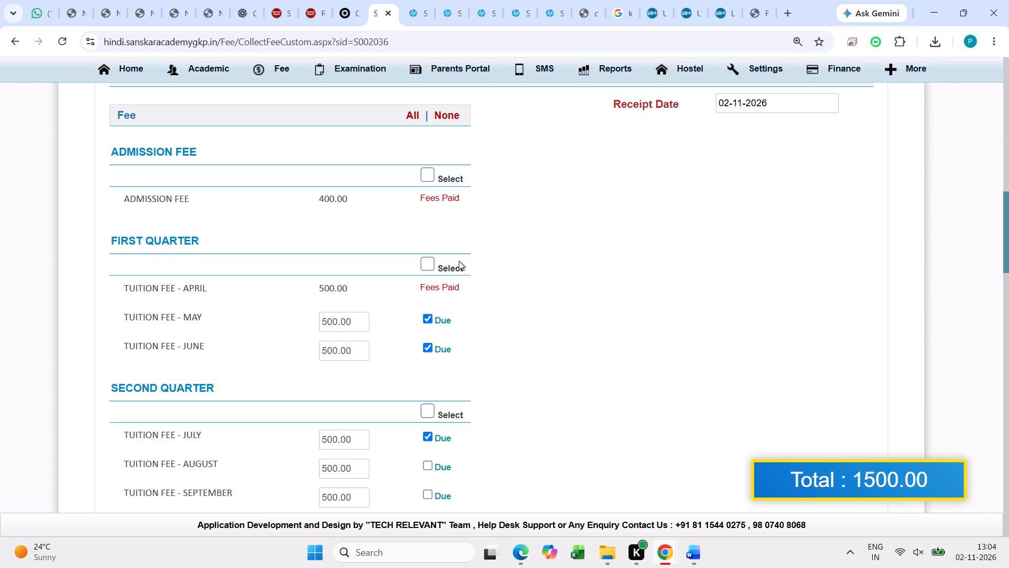
scroll(457, 262, down, 1)
scroll(457, 262, up, 1)
scroll(457, 263, down, 20)
scroll(457, 263, down, 3)
scroll(469, 272, up, 1)
scroll(469, 272, down, 3)
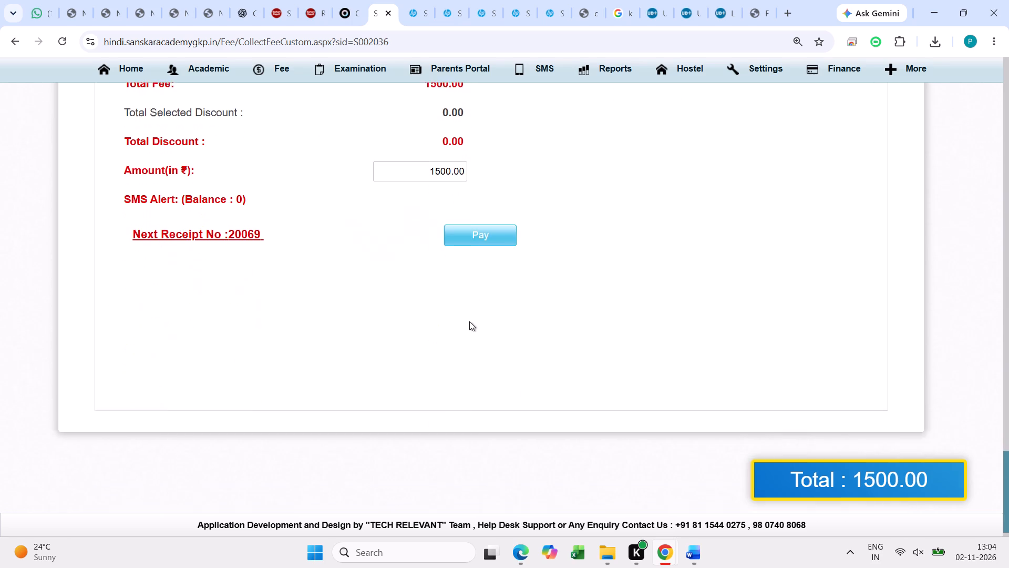
click(486, 218)
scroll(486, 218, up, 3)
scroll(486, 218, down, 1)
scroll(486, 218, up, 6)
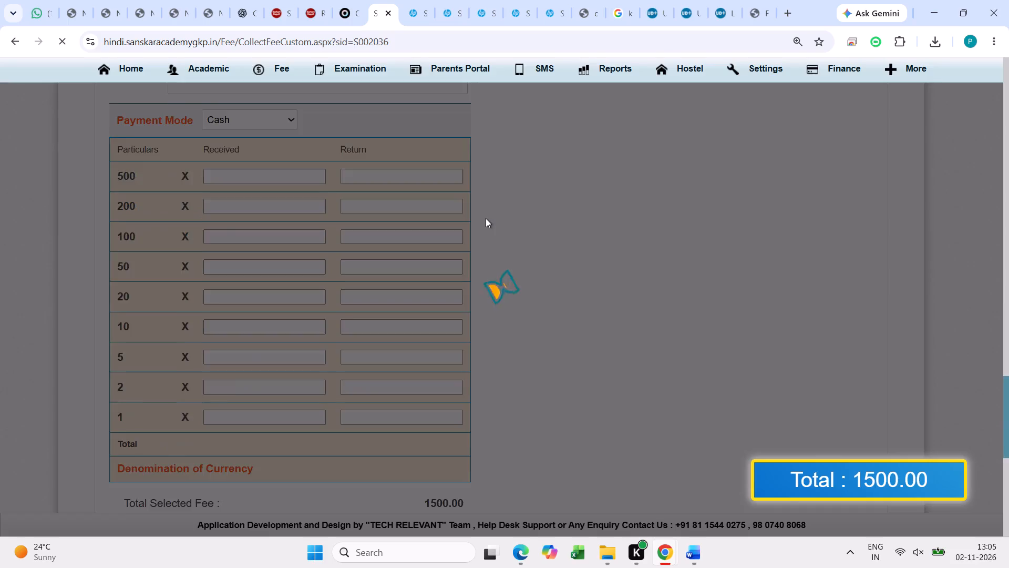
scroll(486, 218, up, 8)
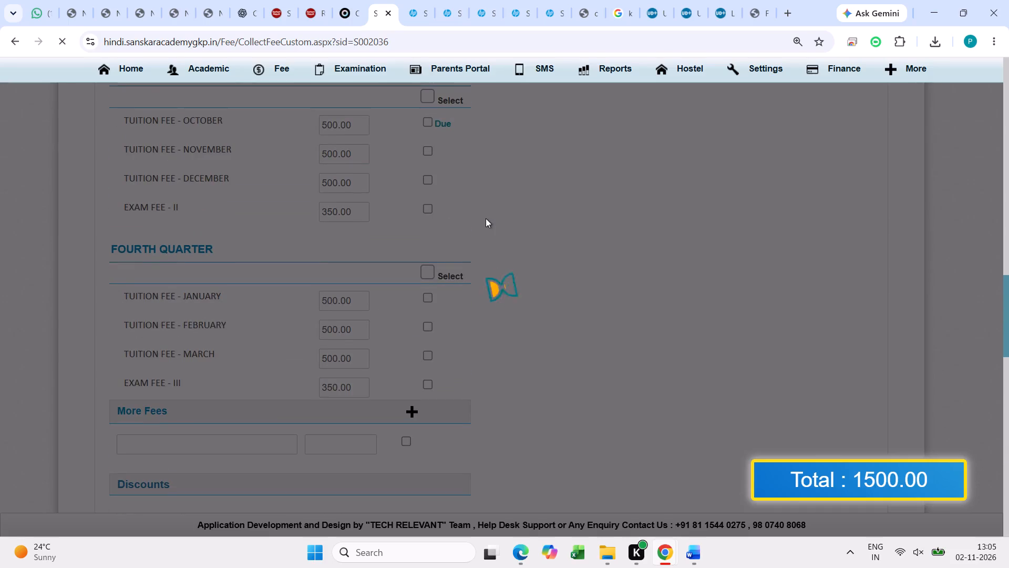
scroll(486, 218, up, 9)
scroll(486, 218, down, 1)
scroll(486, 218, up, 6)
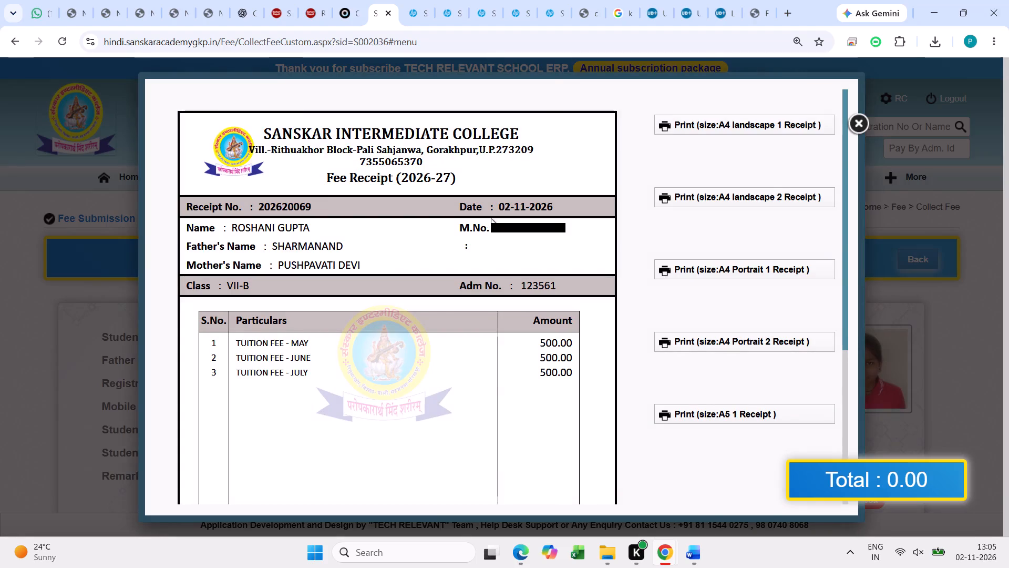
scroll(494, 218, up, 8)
Print the sibling's fee receipt in the A4 landscape 2 Receipt format on the EPSON M1050 Series printer.
click(715, 190)
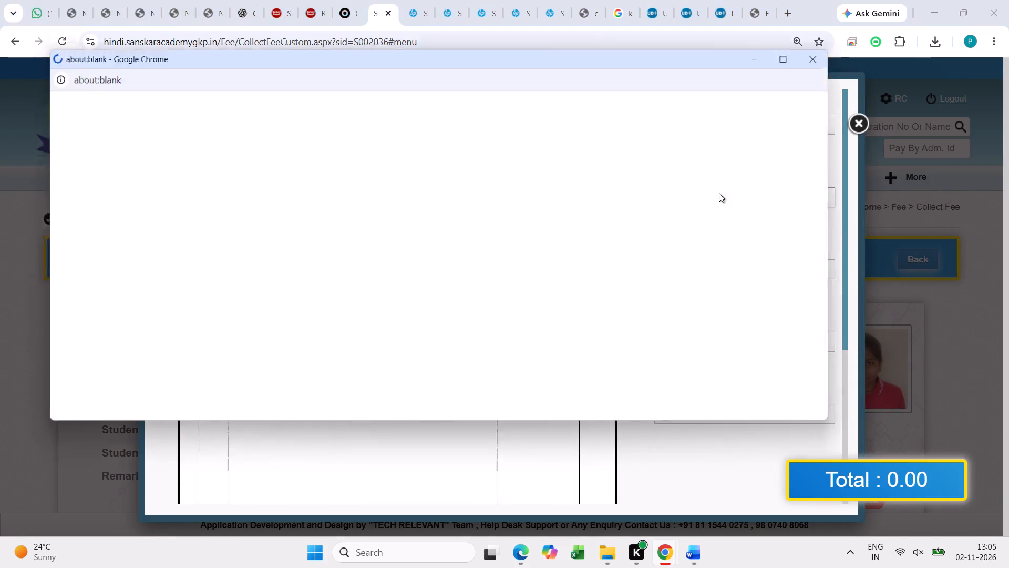
scroll(718, 190, down, 14)
scroll(720, 211, up, 1)
scroll(720, 211, down, 1)
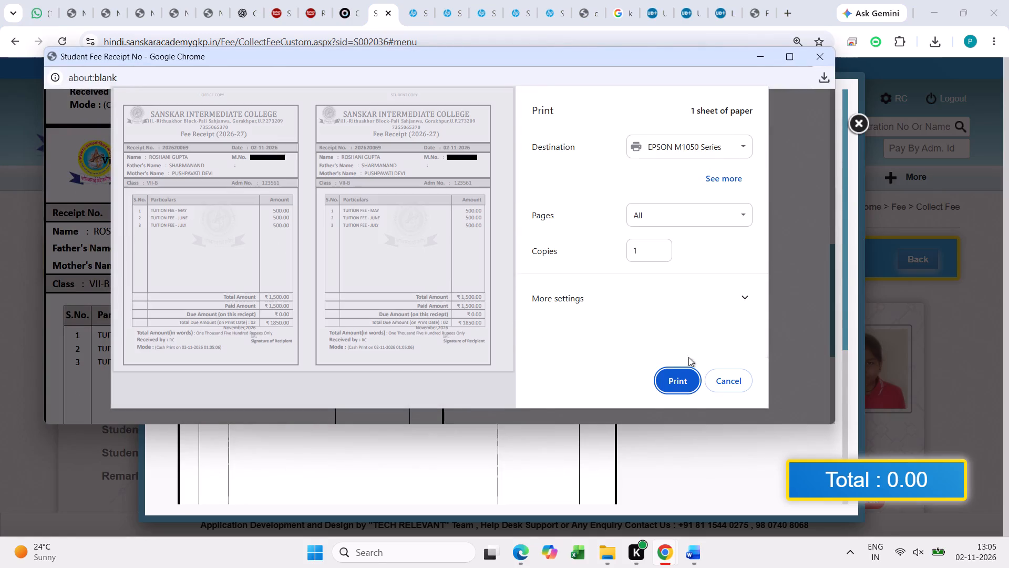
click(683, 374)
Return to the VIII-B sibling's fee submission page and reload the record by searching the sibling's admission number.
click(411, 0)
scroll(489, 230, up, 2)
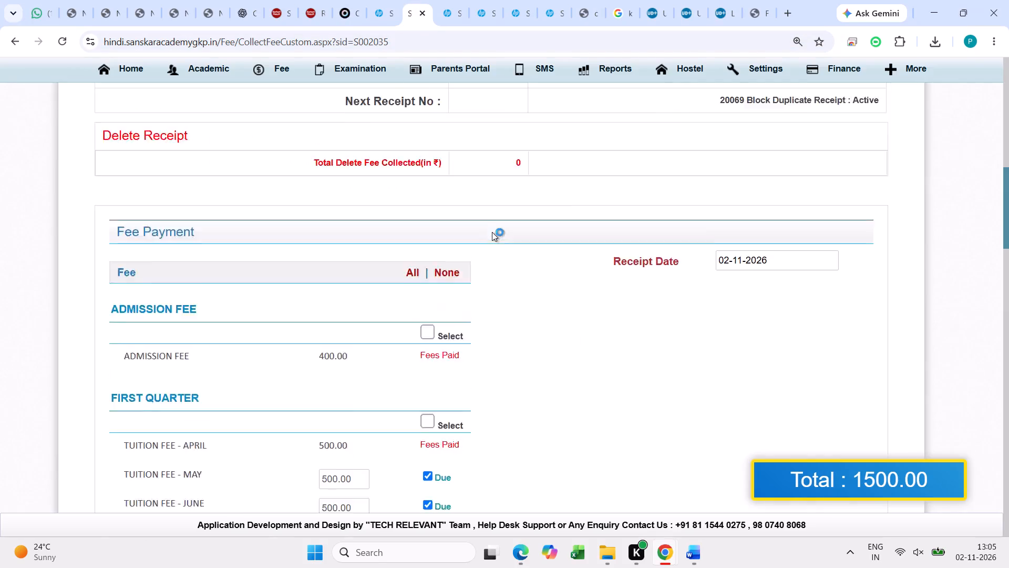
scroll(492, 232, up, 10)
click(744, 263)
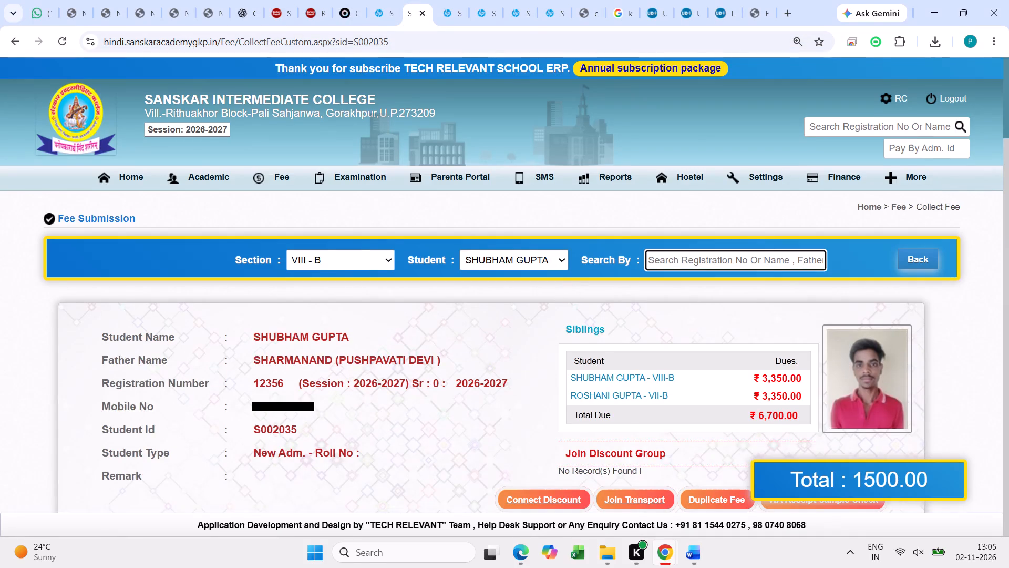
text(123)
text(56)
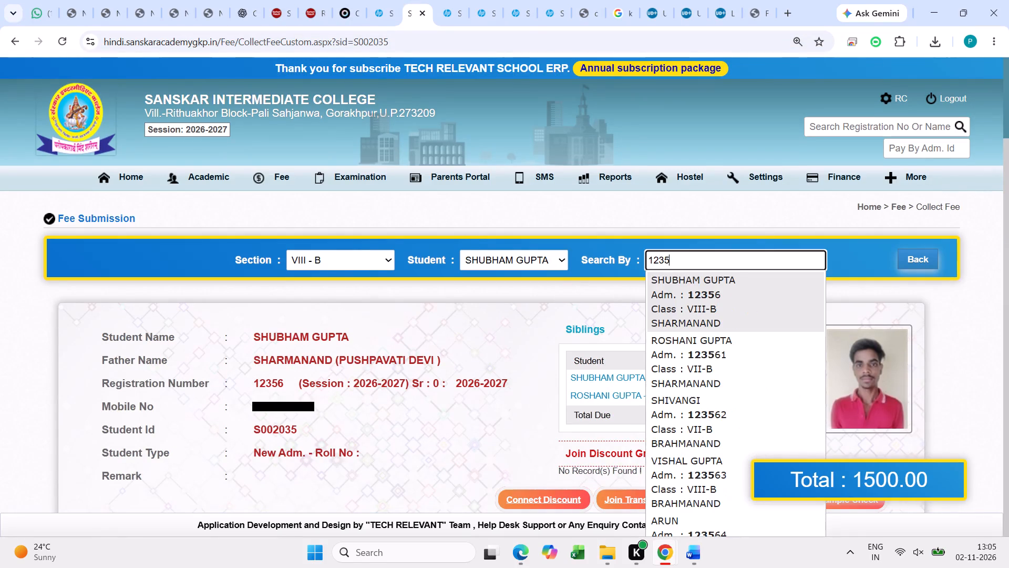
click(701, 298)
Select the VIII-B sibling's due tuition fees for May, June and July.
scroll(367, 391, down, 6)
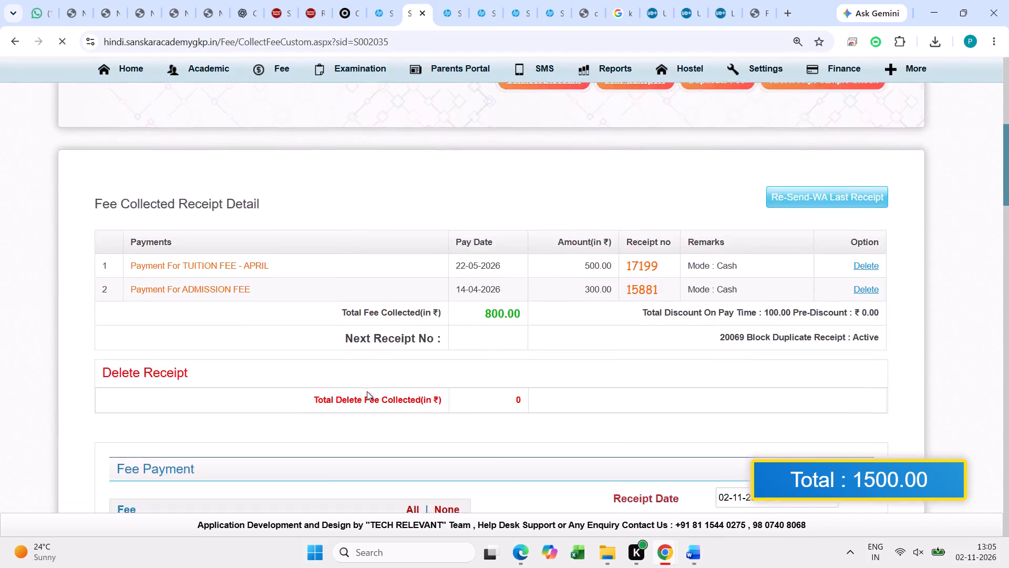
scroll(367, 391, down, 4)
scroll(367, 391, up, 1)
scroll(367, 391, down, 9)
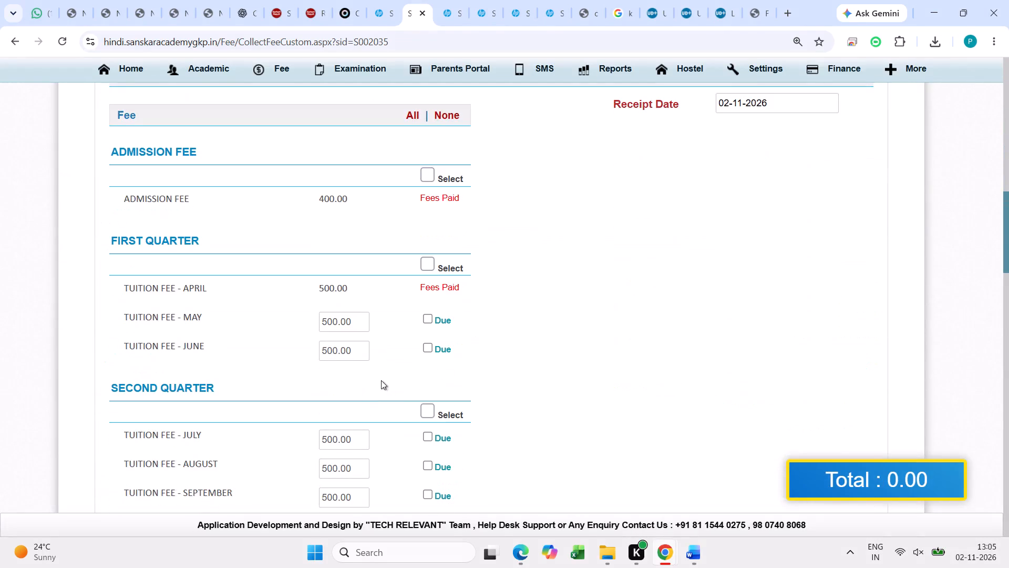
click(427, 433)
Submit the cash payment of 1500.00 for the VIII-B sibling's selected May to July tuition fees.
scroll(382, 400, down, 12)
scroll(377, 392, up, 1)
scroll(377, 392, down, 1)
scroll(379, 387, up, 1)
scroll(379, 387, down, 8)
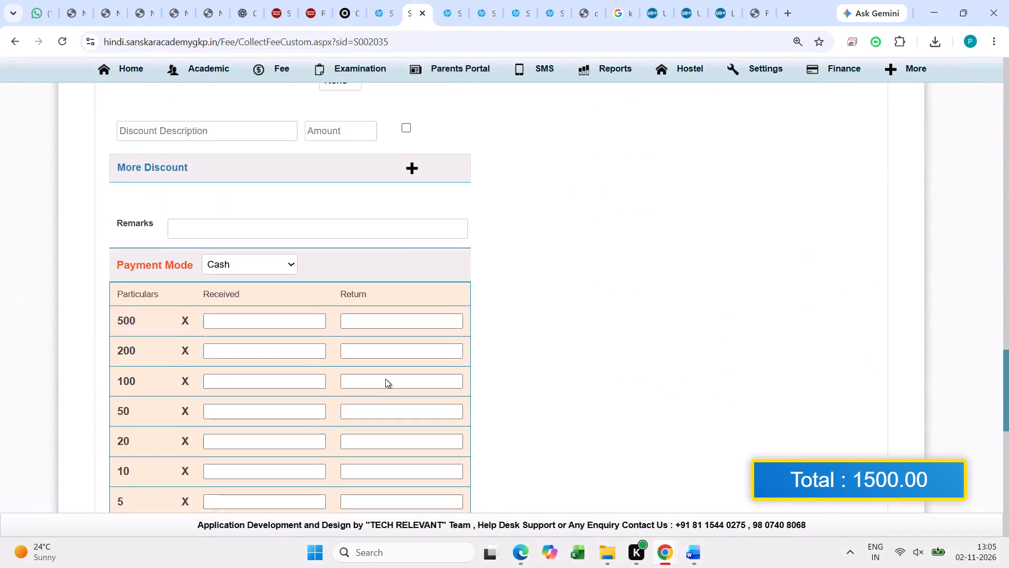
scroll(385, 379, down, 7)
click(480, 211)
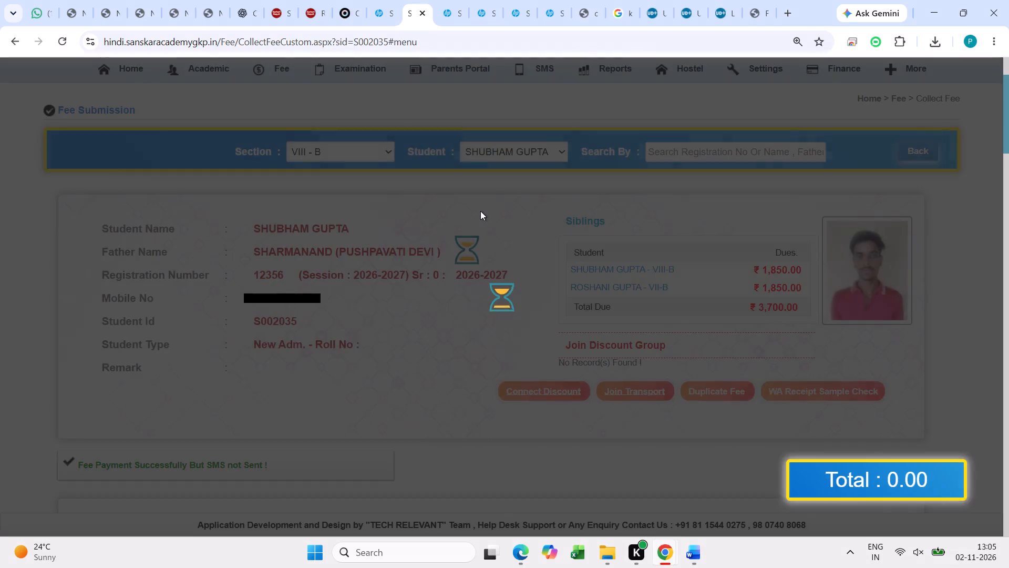
Print the VIII-B sibling's fee receipt in the A4 landscape 2 Receipt format and close the receipt view.
scroll(480, 211, down, 4)
scroll(601, 226, up, 5)
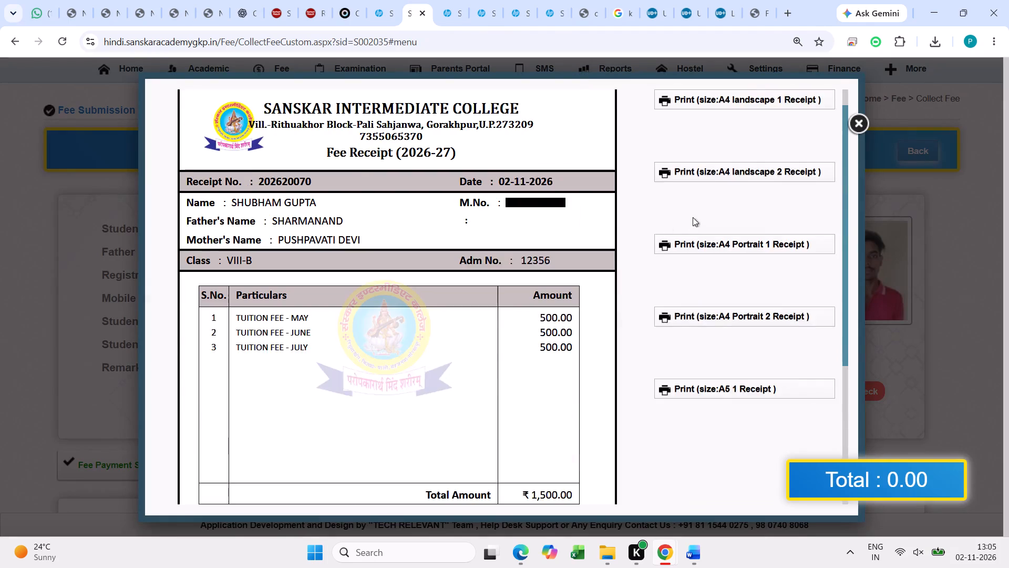
click(722, 180)
click(724, 192)
scroll(724, 192, down, 5)
scroll(724, 194, up, 1)
scroll(724, 194, down, 1)
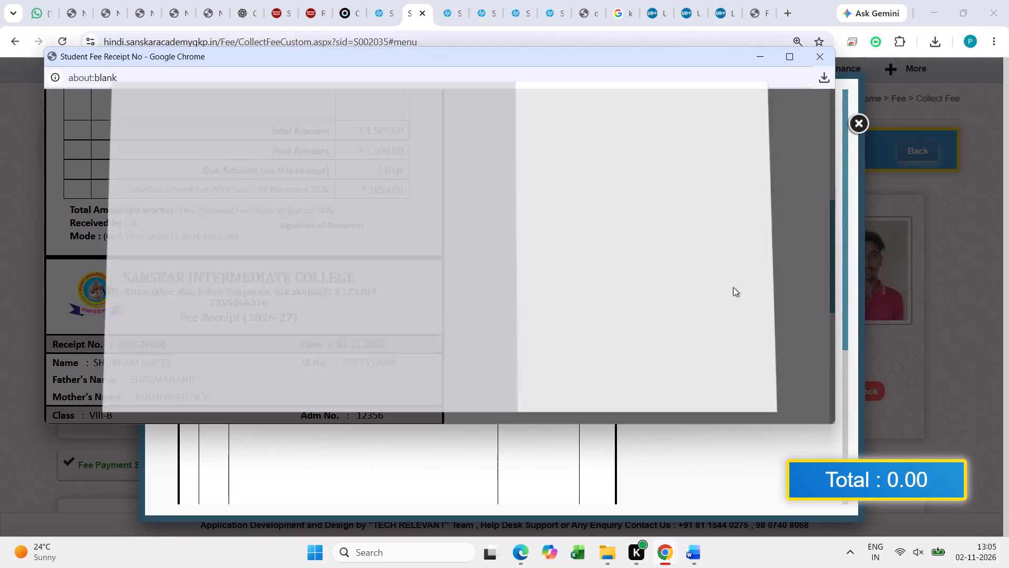
click(678, 382)
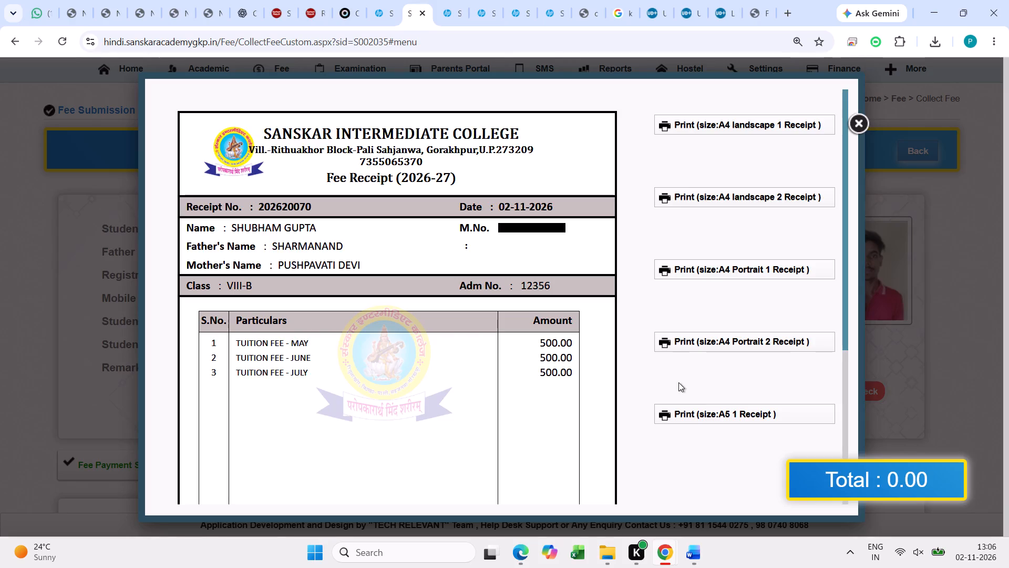
scroll(701, 148, up, 2)
click(849, 122)
Search for student Shivam and open the fee payment page of the first X-10 EM BOY match.
scroll(863, 129, up, 10)
click(863, 129)
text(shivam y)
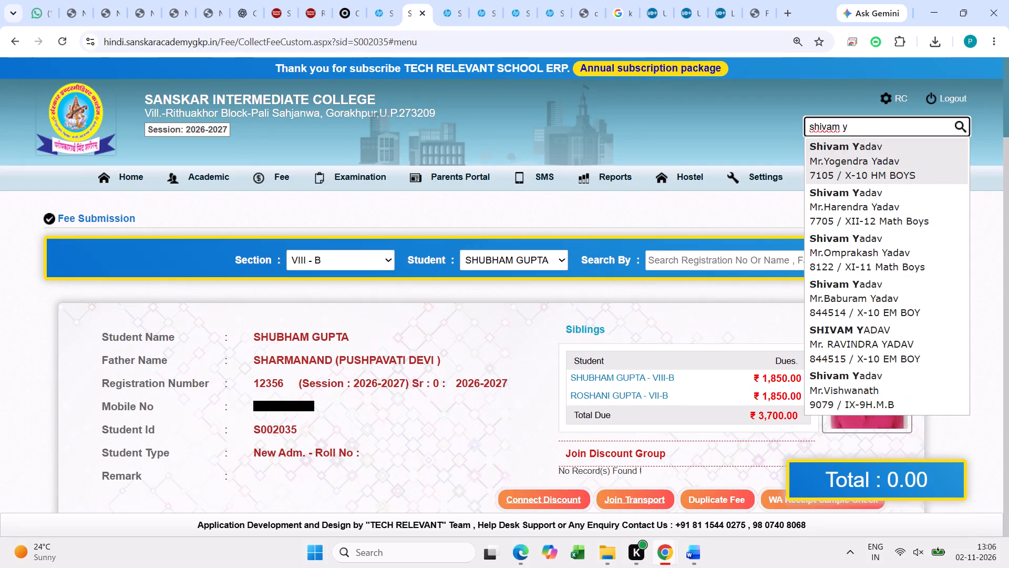
click(868, 289)
click(411, 342)
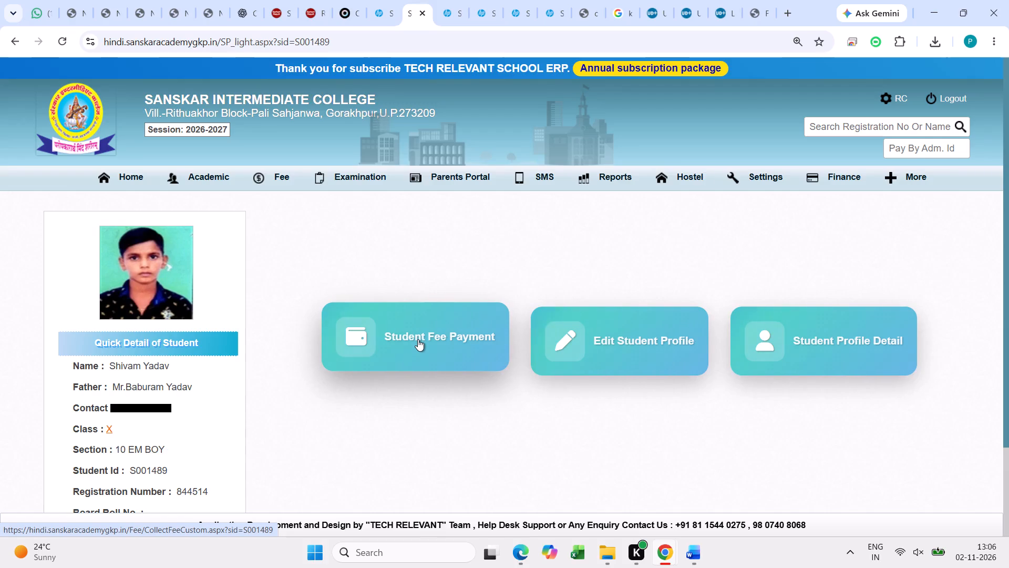
click(418, 339)
Select the X-10 EM BOY student's due tuition fees from April through October, together with Exam Fee - I.
scroll(417, 332, down, 4)
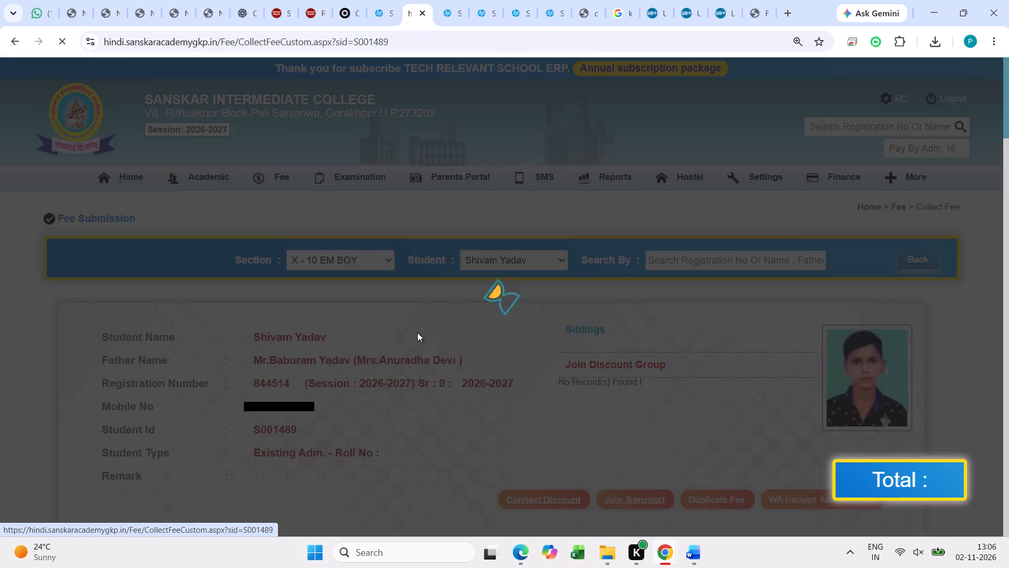
scroll(417, 332, down, 8)
scroll(417, 332, up, 1)
scroll(417, 332, down, 5)
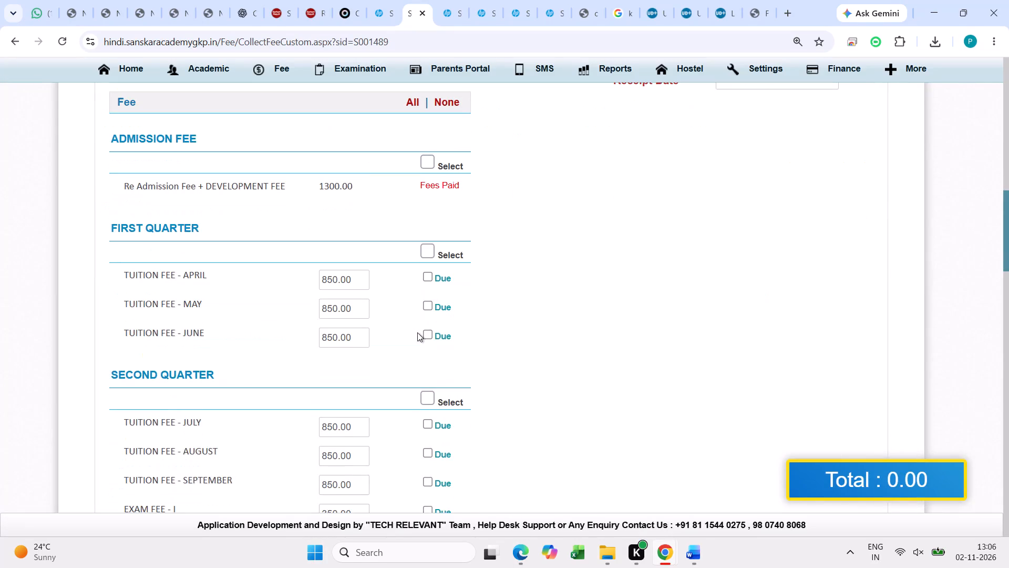
scroll(417, 339, down, 2)
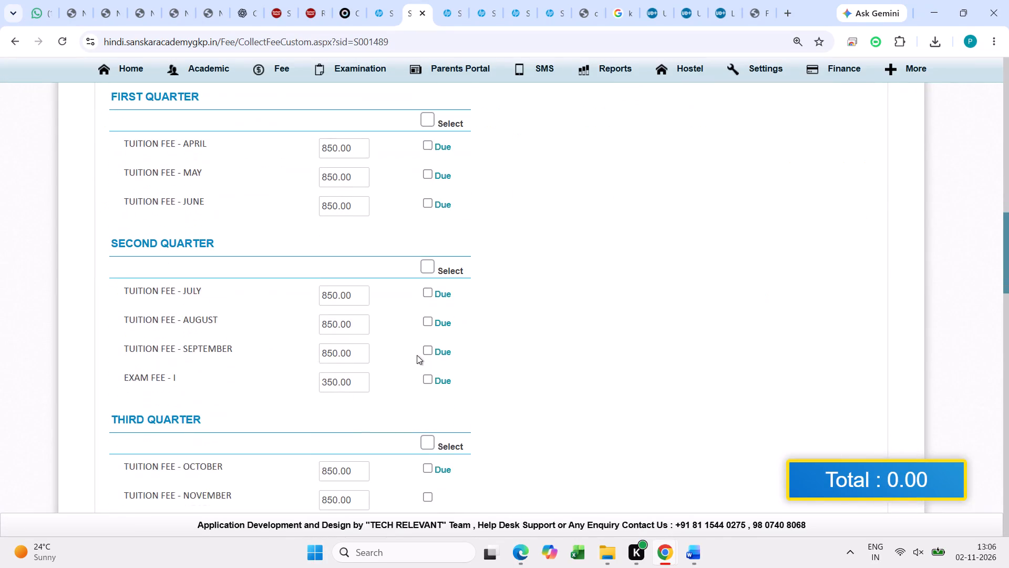
click(428, 466)
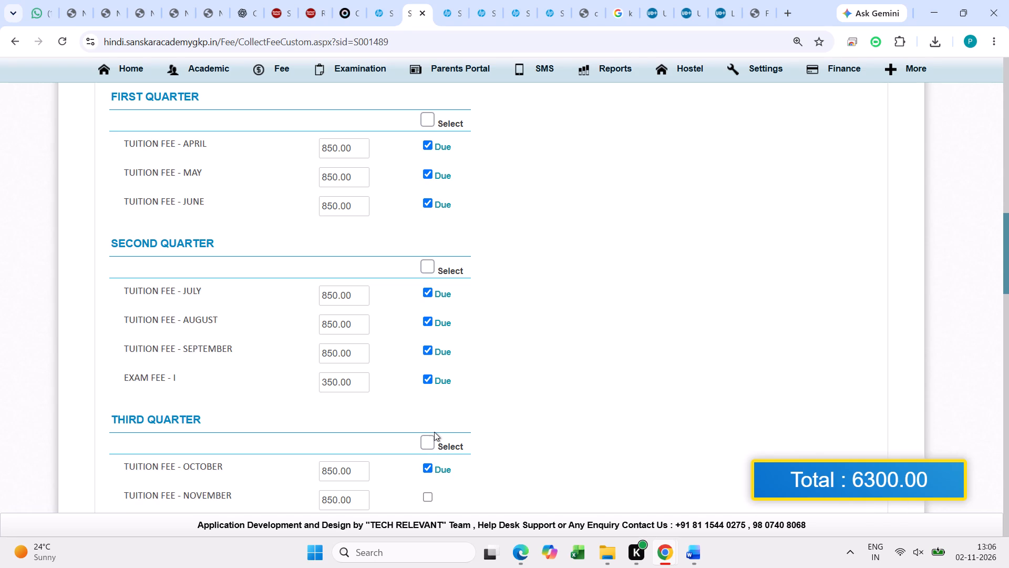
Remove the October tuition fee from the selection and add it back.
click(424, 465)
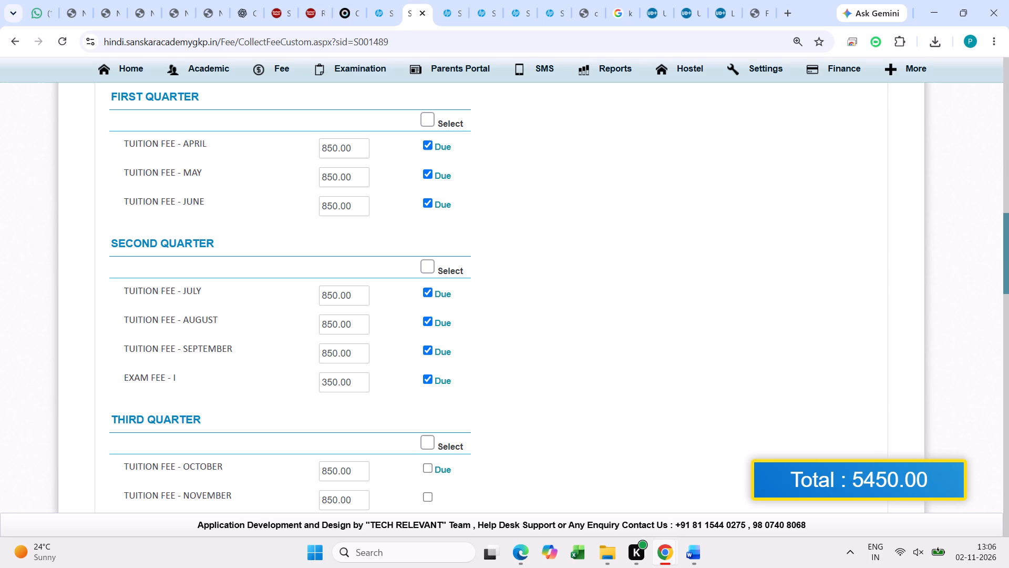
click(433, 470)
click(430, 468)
Set the paid amount to 5500 and submit the cash payment for the selected April to October fees.
scroll(430, 468, down, 14)
scroll(430, 468, up, 1)
scroll(430, 468, down, 1)
scroll(430, 468, up, 1)
scroll(430, 468, down, 1)
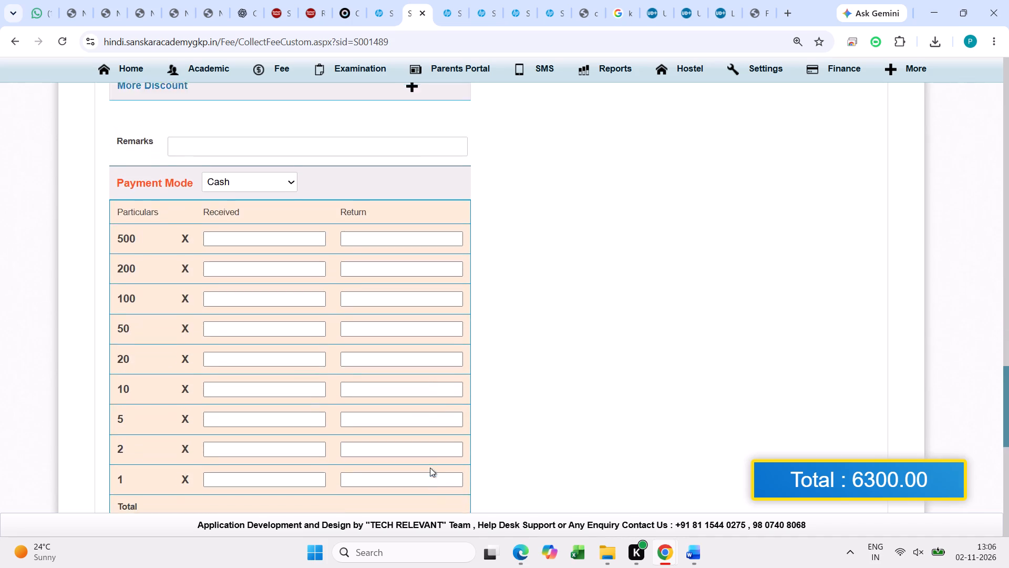
scroll(430, 468, down, 2)
scroll(430, 468, up, 1)
scroll(430, 468, down, 2)
drag(465, 470, 387, 466)
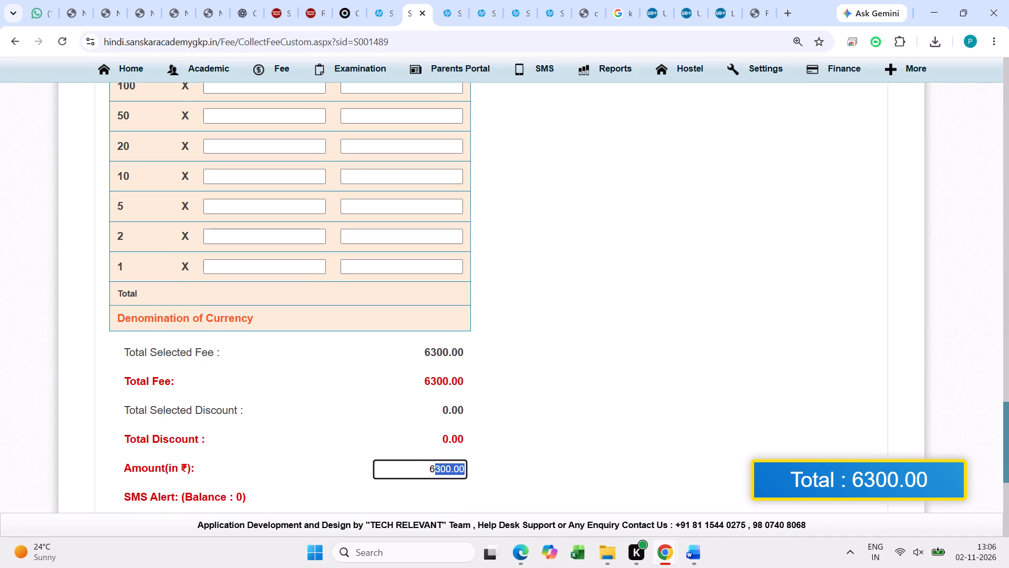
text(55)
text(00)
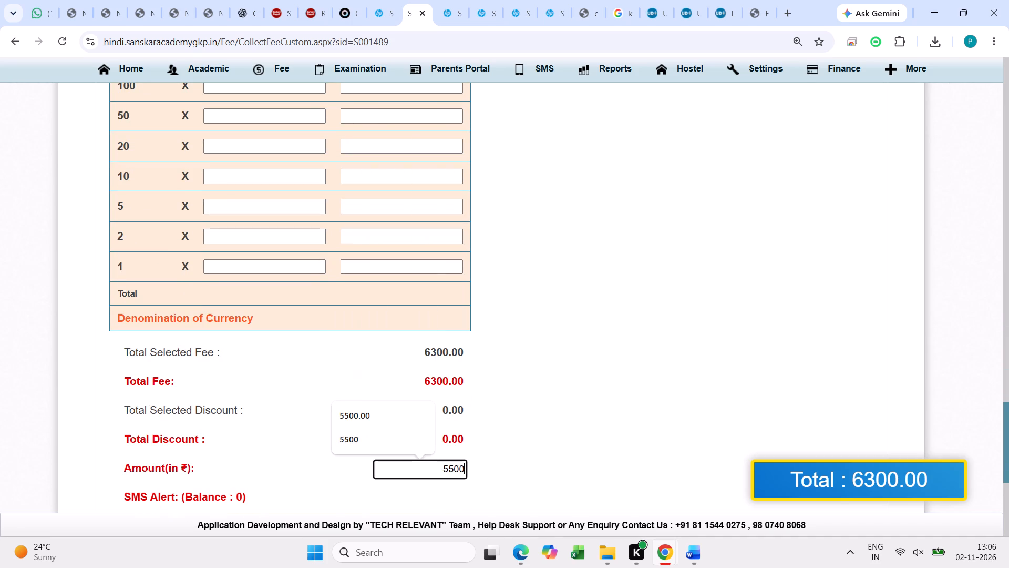
click(632, 428)
scroll(596, 434, down, 6)
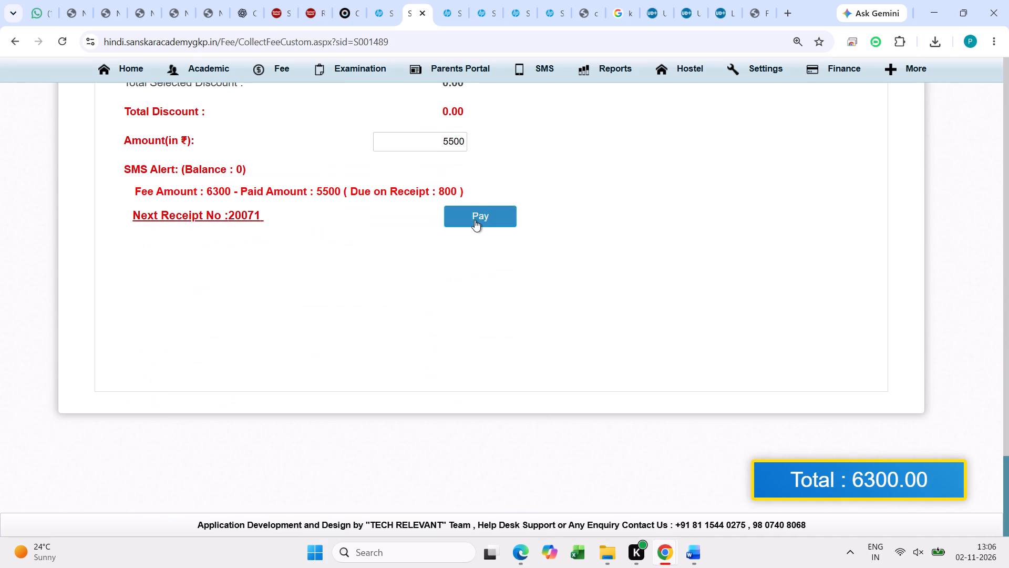
click(475, 218)
Print the X-10 EM BOY student's fee receipt in the A4 landscape 2 Receipt format.
scroll(475, 218, up, 20)
scroll(475, 218, up, 2)
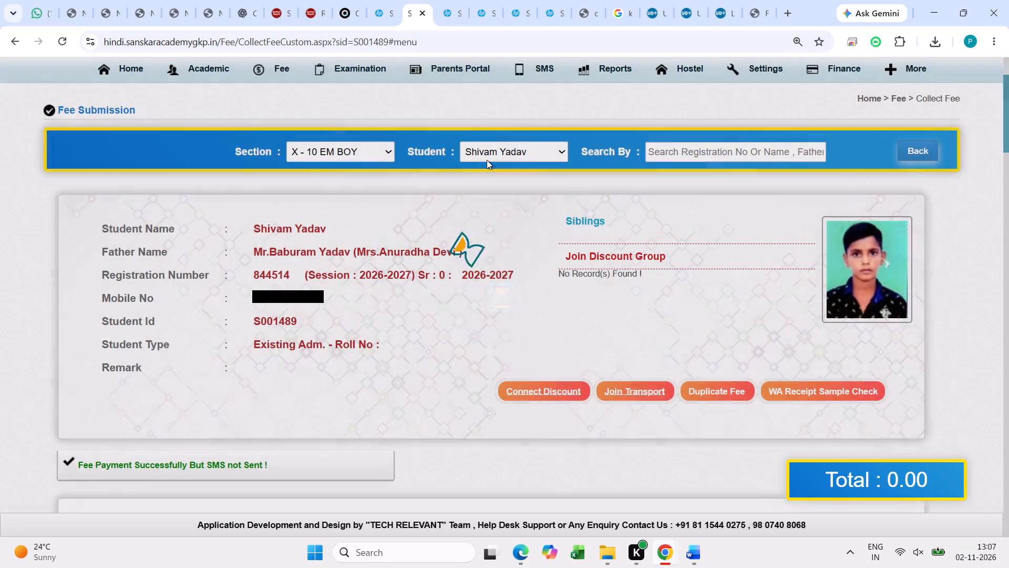
scroll(523, 201, up, 2)
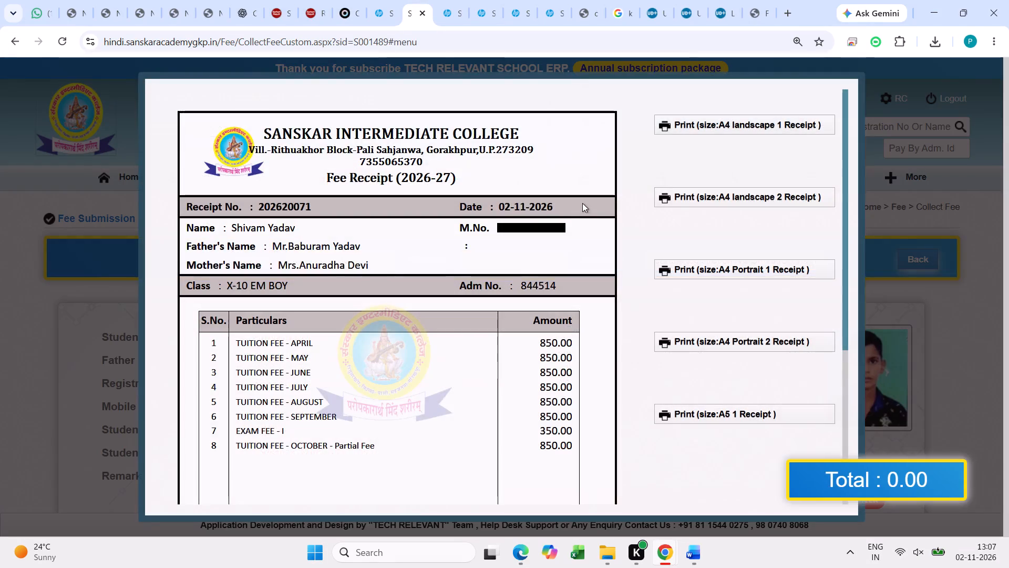
click(687, 190)
scroll(687, 190, down, 5)
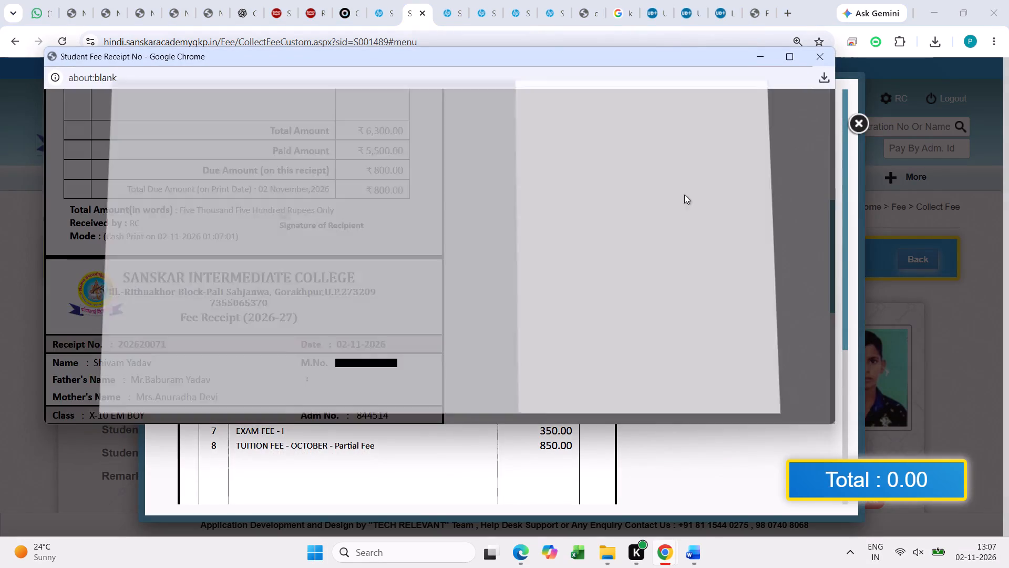
click(675, 383)
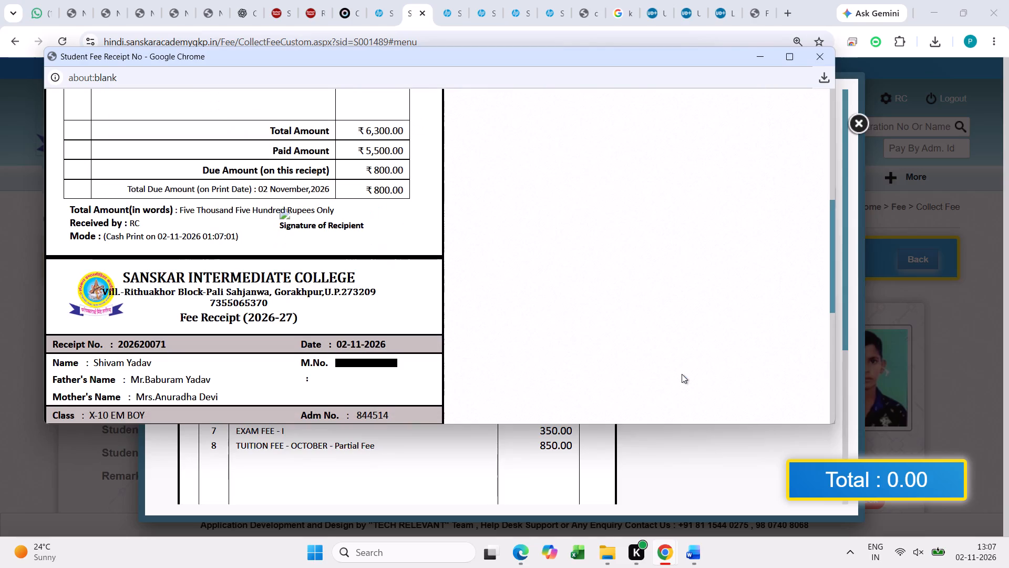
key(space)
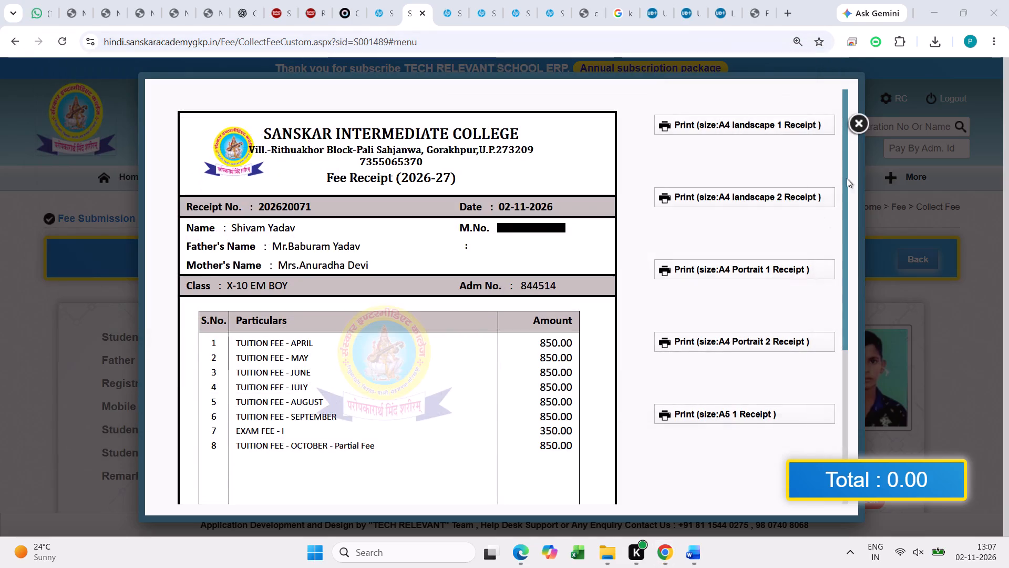
Close the X-10 EM BOY student's fee receipt preview.
click(856, 121)
scroll(775, 171, up, 4)
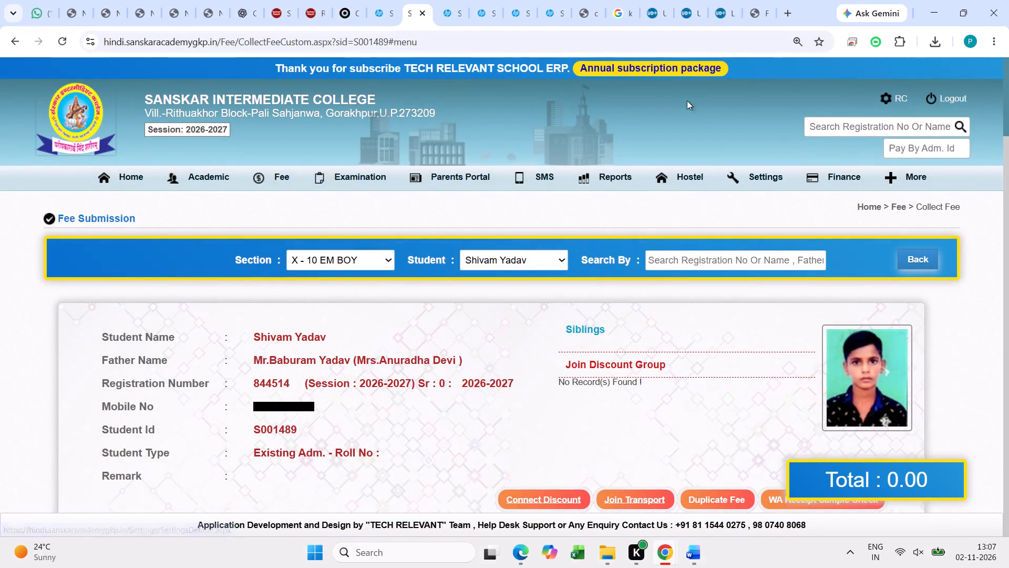
Switch to Sanskar Academy's fee site, search students for "arman", and open the V-E.M. (BOYS) student's fee payment page.
click(495, 8)
scroll(652, 133, up, 3)
click(799, 105)
scroll(800, 105, up, 9)
click(848, 109)
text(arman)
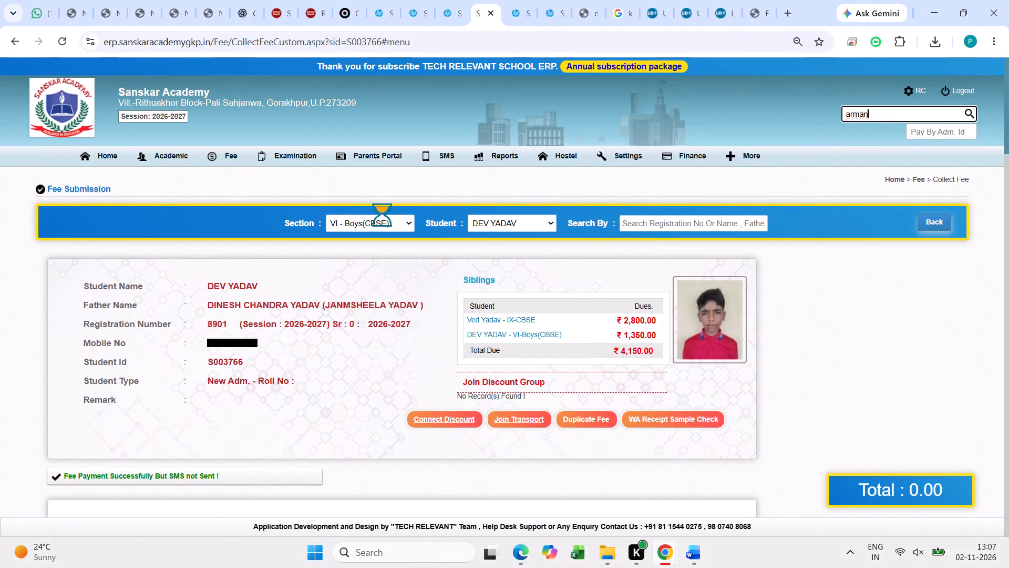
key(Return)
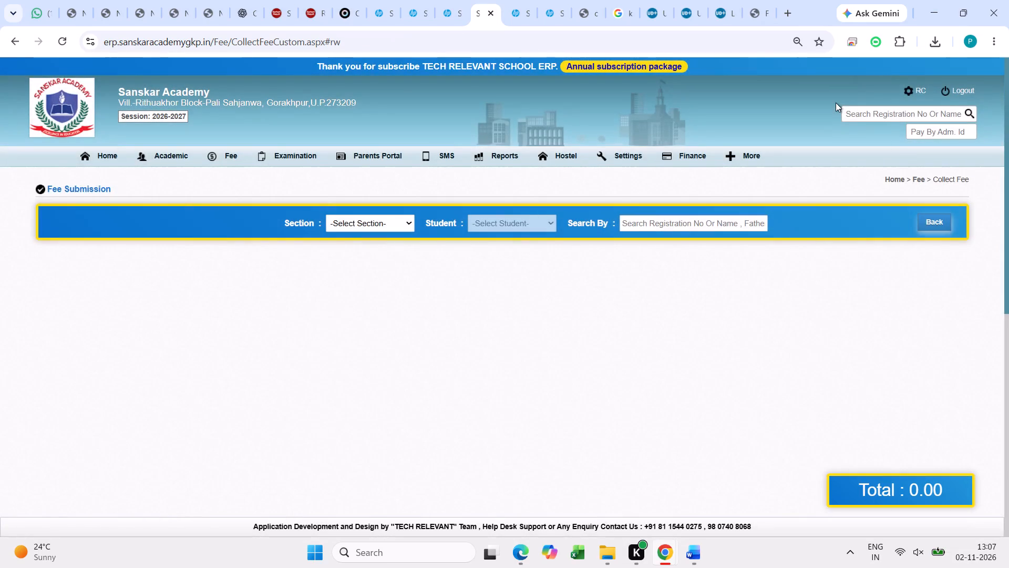
click(849, 115)
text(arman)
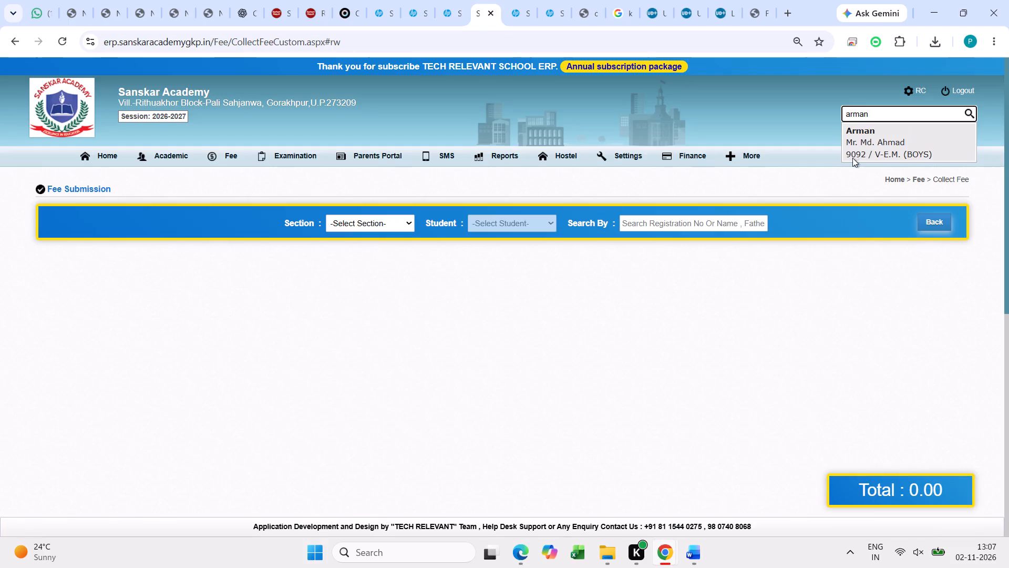
click(866, 147)
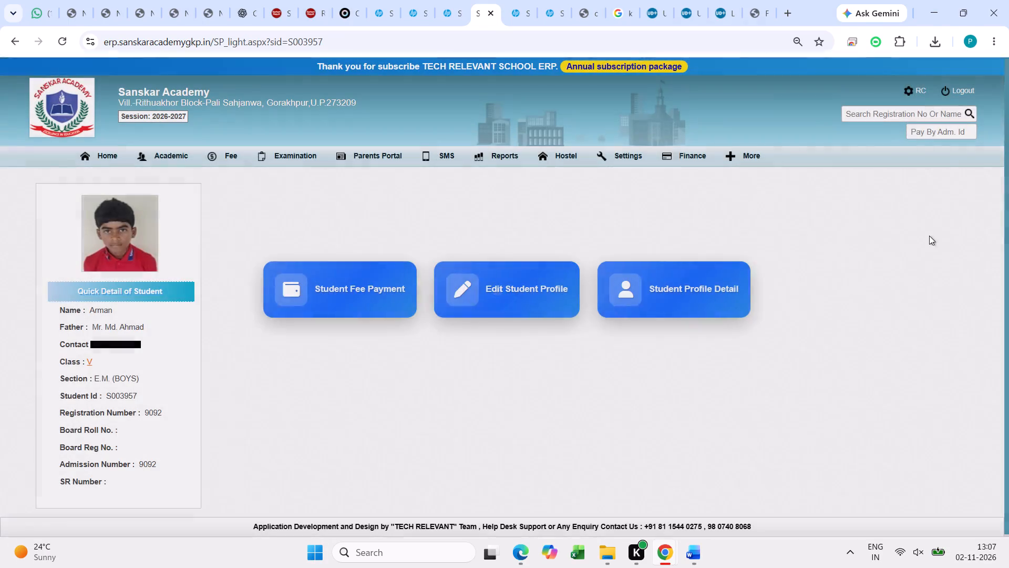
click(401, 285)
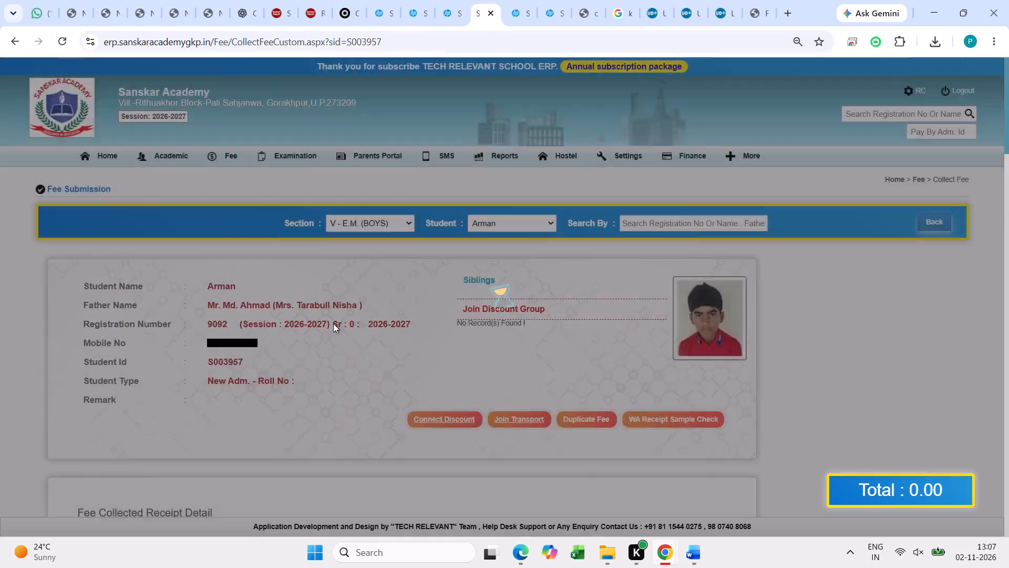
Examine the V-E.M. (BOYS) student's quarterly fee list down to the third-quarter fees.
scroll(333, 323, down, 2)
scroll(333, 327, up, 1)
scroll(333, 329, down, 13)
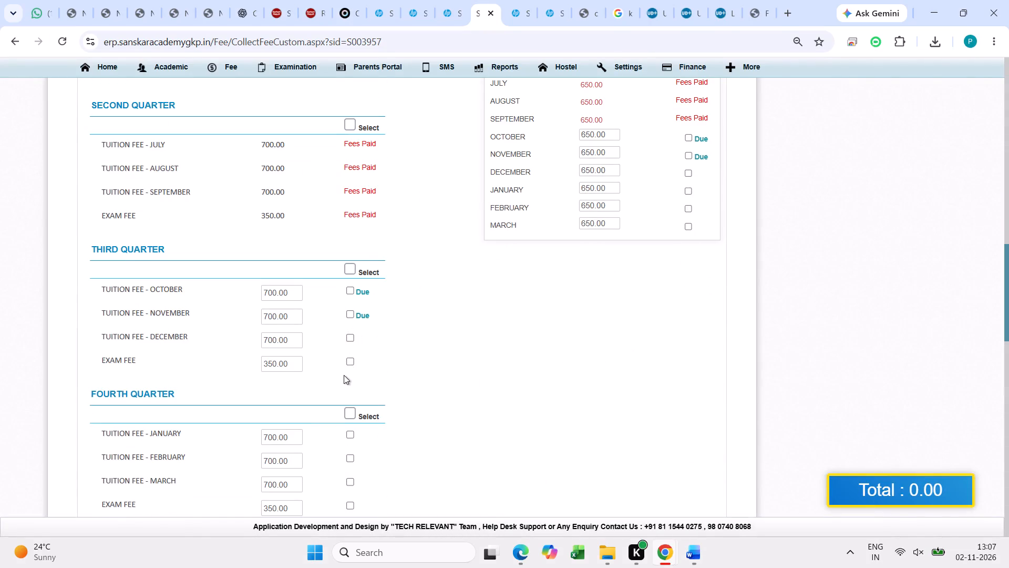
On the Sanskar Academy fee page of the V - E.M. (BOYS) student, select the due October tuition and October transport fees.
click(346, 291)
click(353, 292)
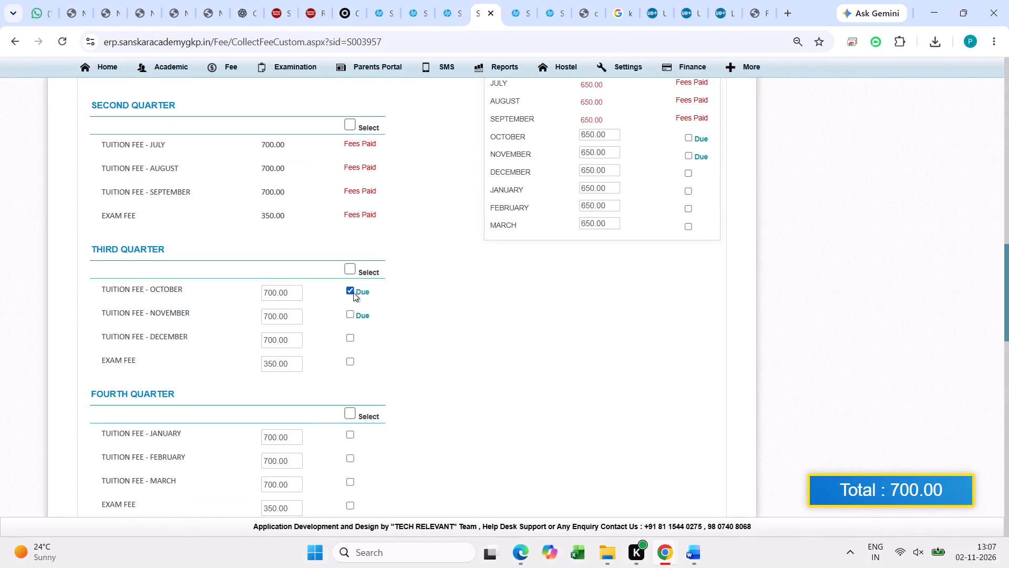
click(686, 140)
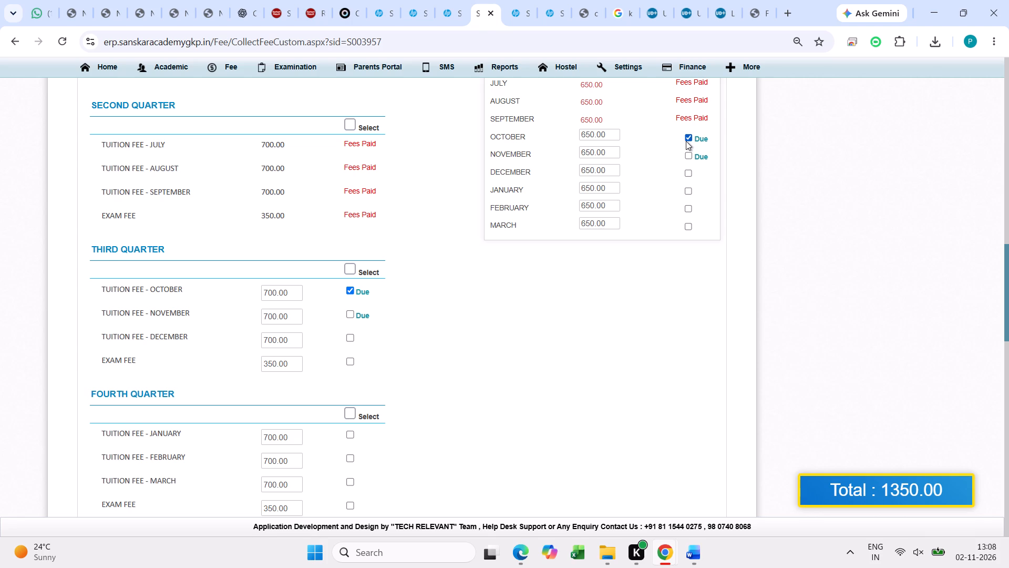
Submit the cash payment of 1350.00 for the selected October tuition and transport fees.
scroll(681, 206, down, 2)
scroll(688, 228, up, 1)
scroll(696, 242, down, 3)
scroll(700, 252, up, 1)
scroll(700, 252, down, 3)
scroll(699, 261, up, 1)
scroll(695, 261, down, 1)
scroll(693, 263, up, 1)
scroll(688, 265, down, 12)
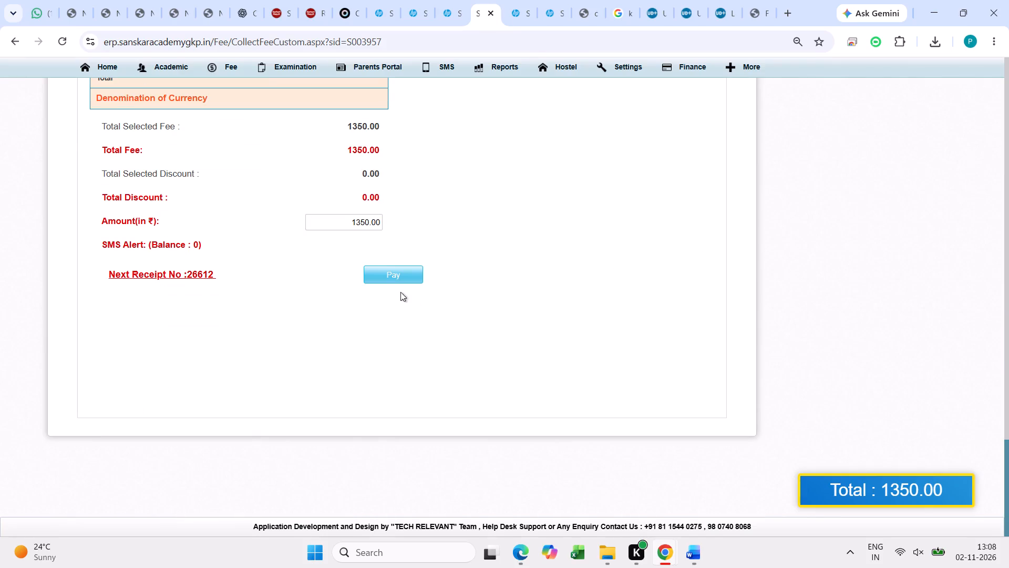
click(389, 283)
click(398, 272)
Print the V - E.M. (BOYS) student's fee receipt for the October tuition and conveyance payment.
scroll(398, 272, up, 5)
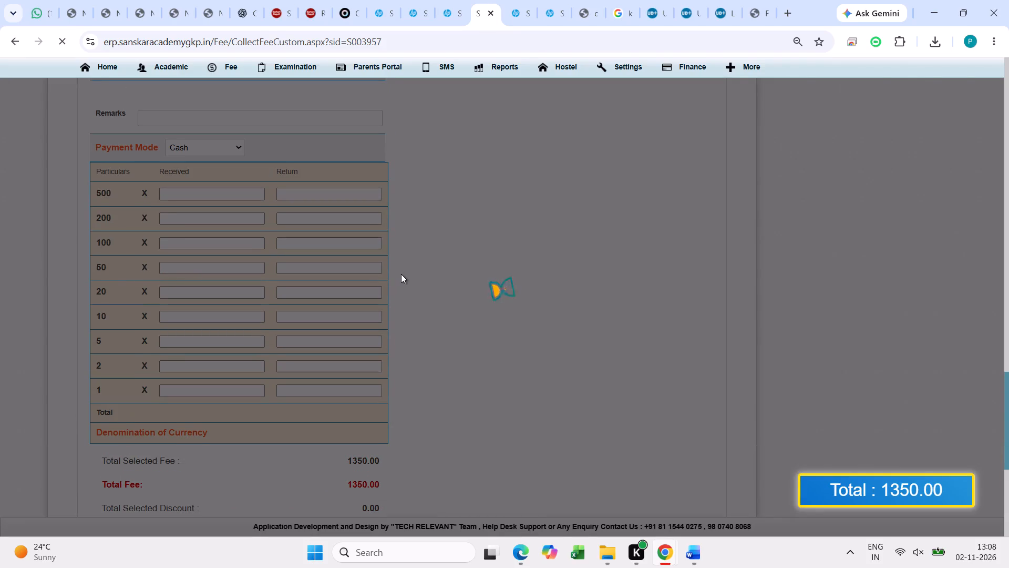
scroll(401, 274, up, 13)
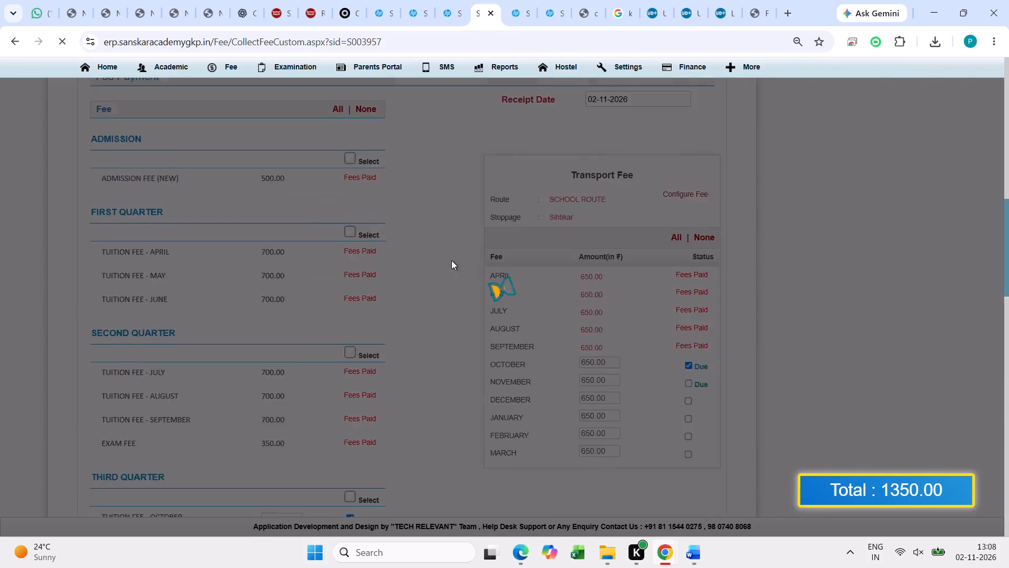
scroll(451, 260, up, 20)
scroll(451, 260, up, 3)
scroll(502, 240, down, 1)
scroll(502, 240, up, 14)
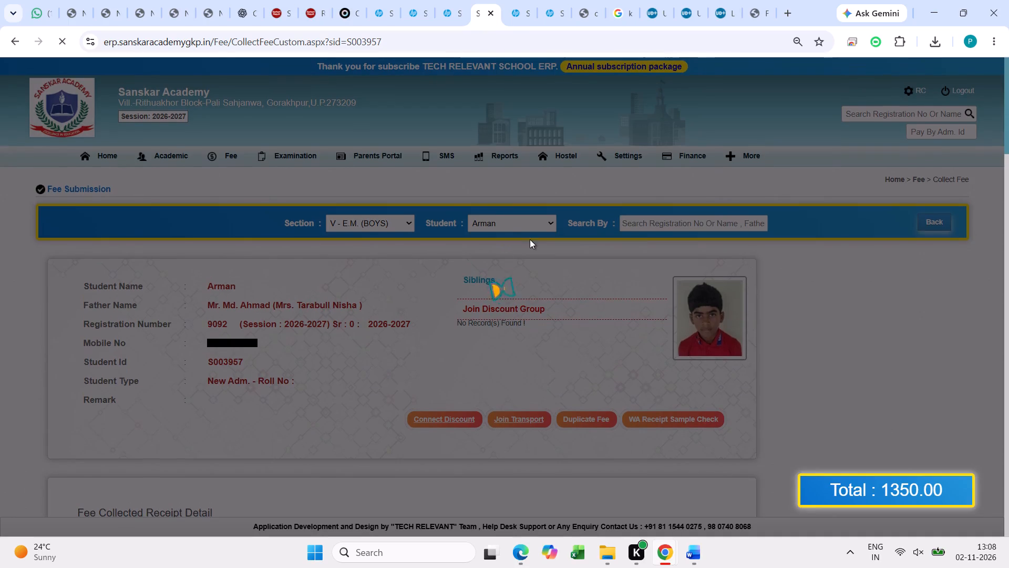
scroll(530, 239, up, 15)
scroll(562, 209, up, 5)
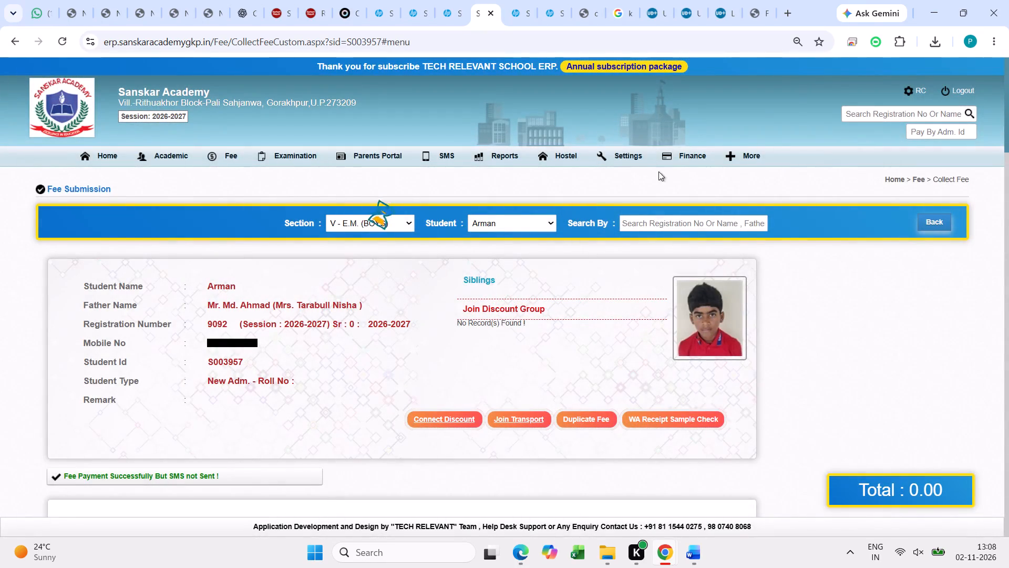
click(755, 169)
scroll(699, 194, down, 2)
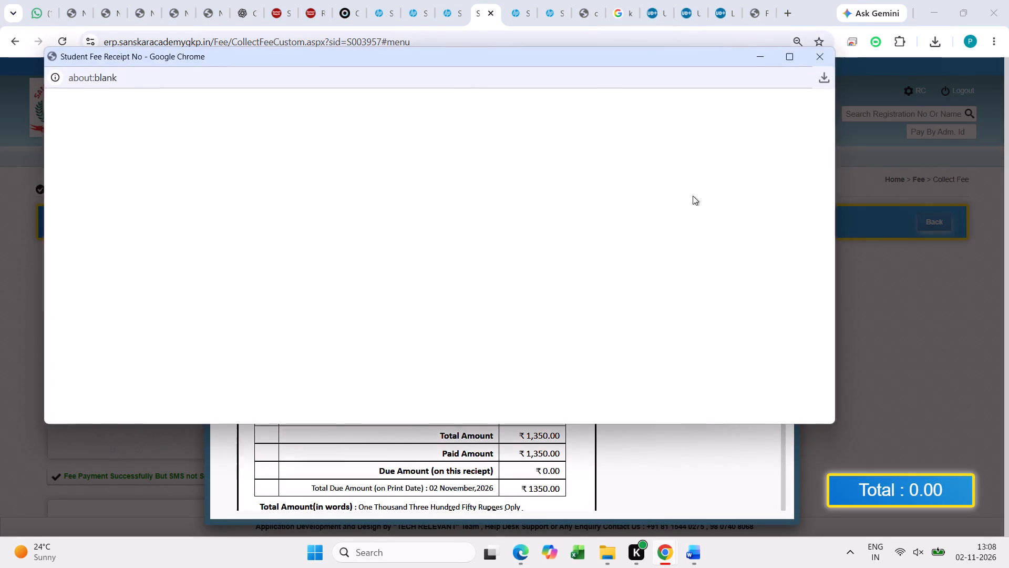
scroll(693, 196, down, 6)
scroll(678, 205, up, 1)
scroll(677, 205, down, 1)
scroll(676, 206, up, 1)
scroll(675, 206, down, 2)
click(668, 376)
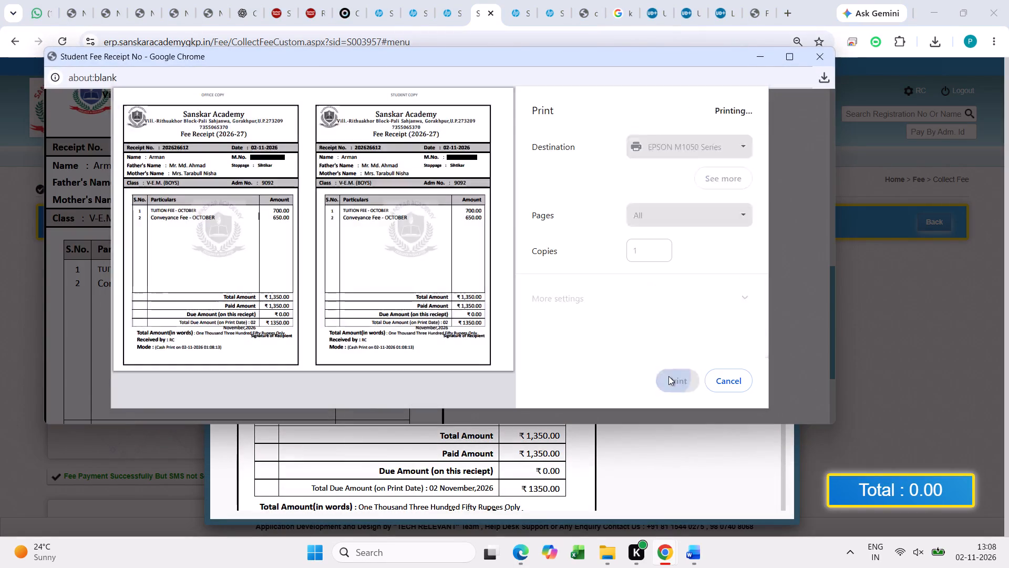
On the Sanskar Intermediate College site, search for the next student by full name, then shorten the search to "ansh".
click(461, 0)
scroll(665, 85, up, 2)
scroll(726, 102, down, 1)
scroll(740, 103, up, 1)
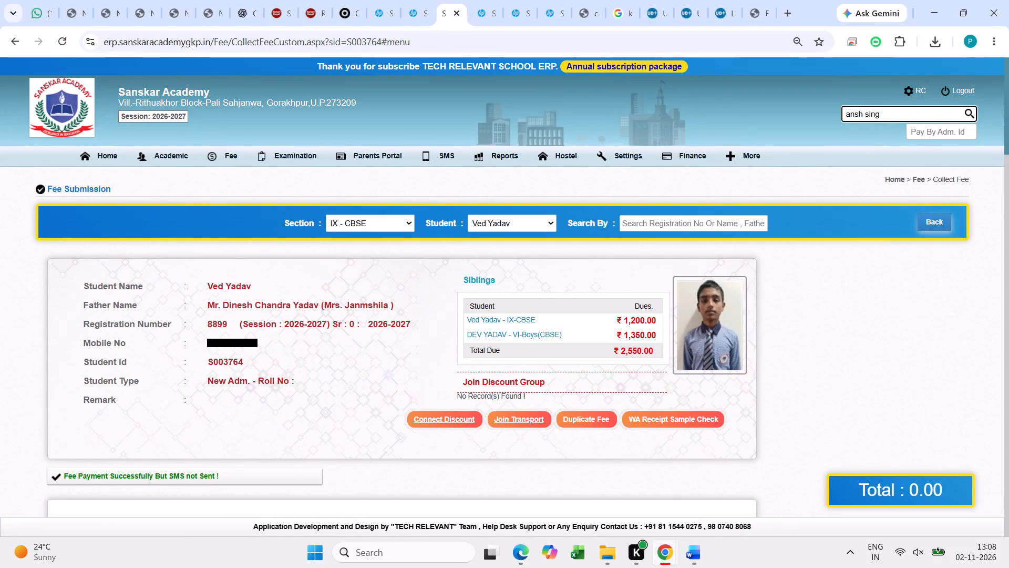
click(408, 5)
scroll(826, 166, up, 2)
click(882, 126)
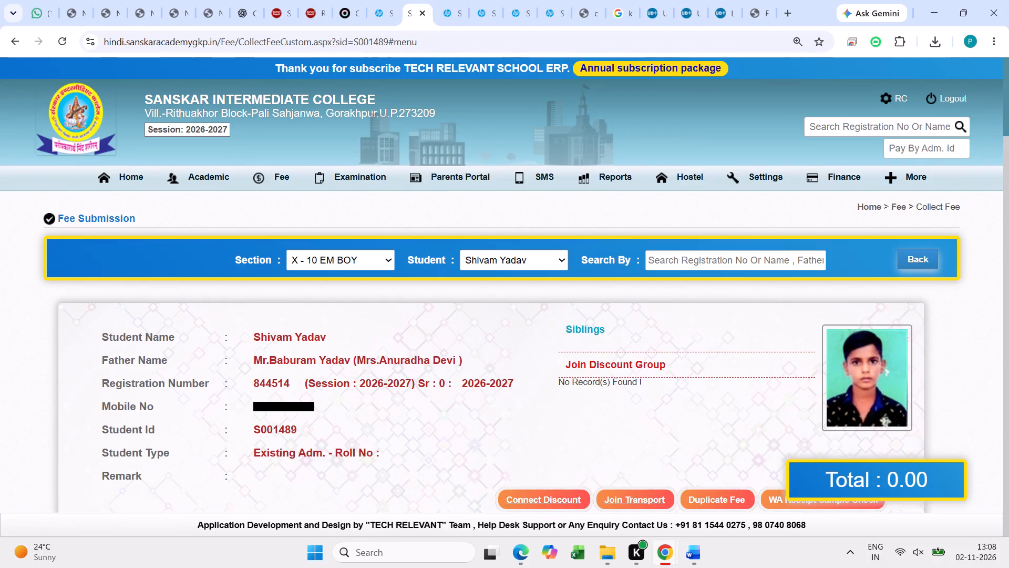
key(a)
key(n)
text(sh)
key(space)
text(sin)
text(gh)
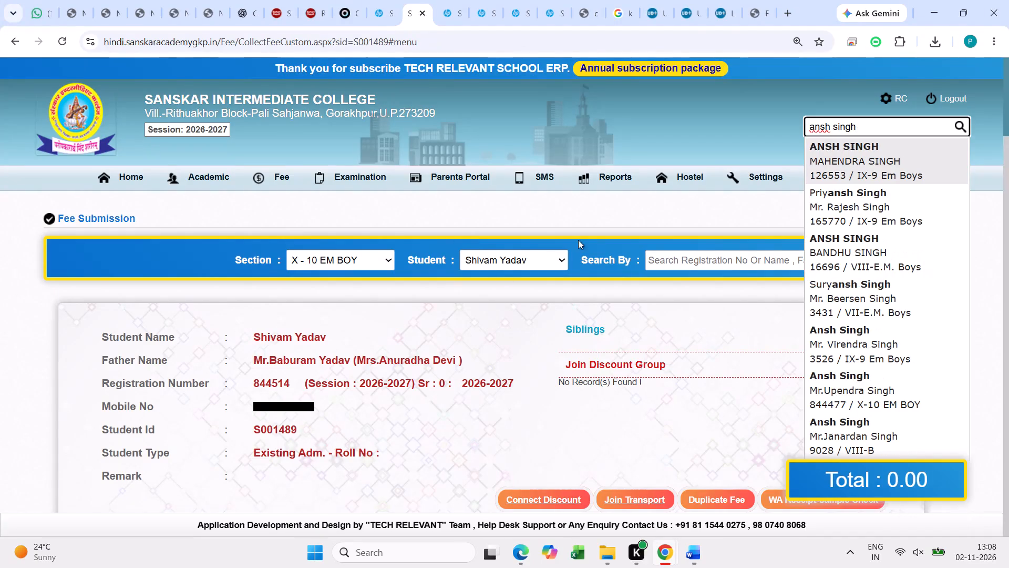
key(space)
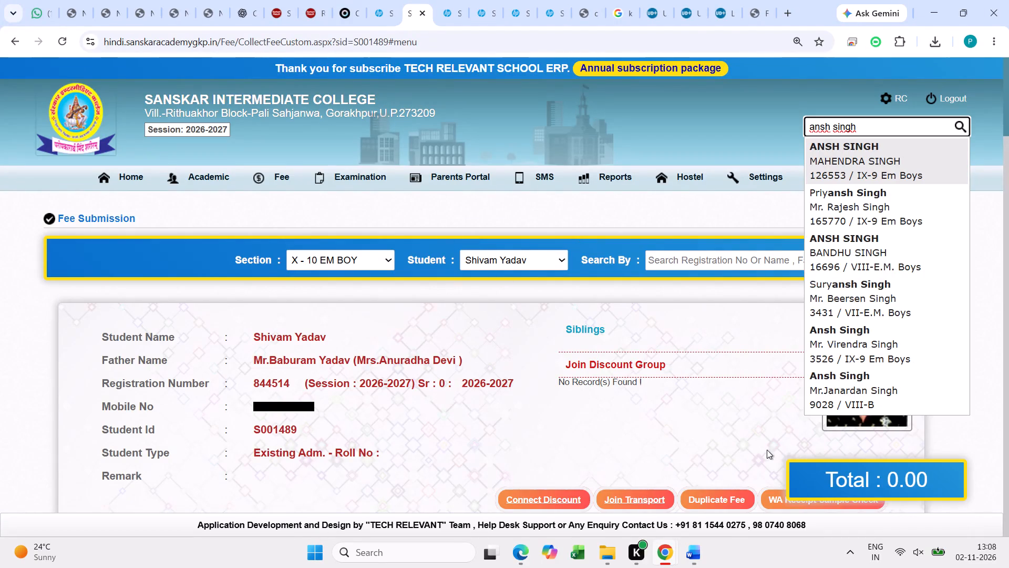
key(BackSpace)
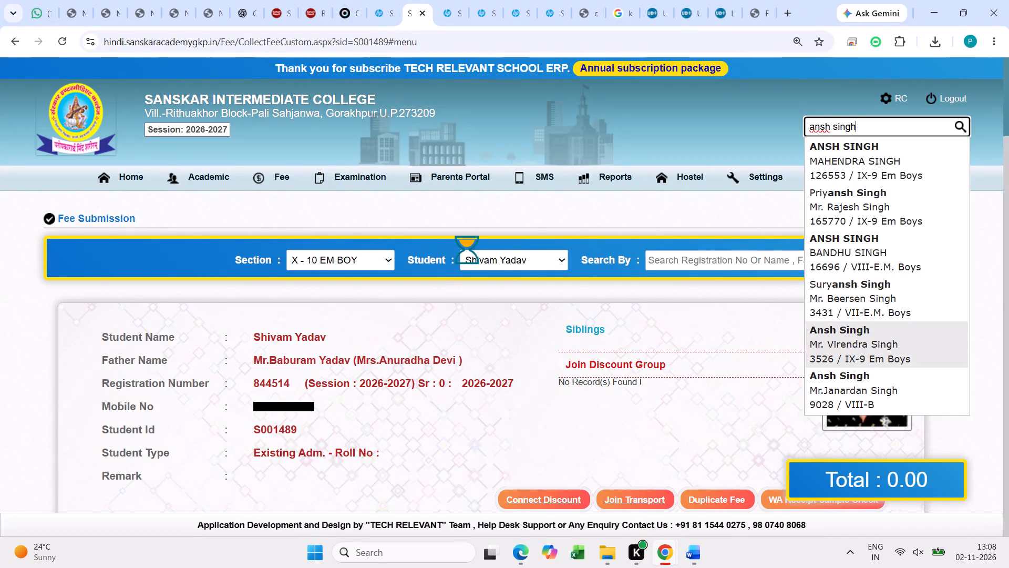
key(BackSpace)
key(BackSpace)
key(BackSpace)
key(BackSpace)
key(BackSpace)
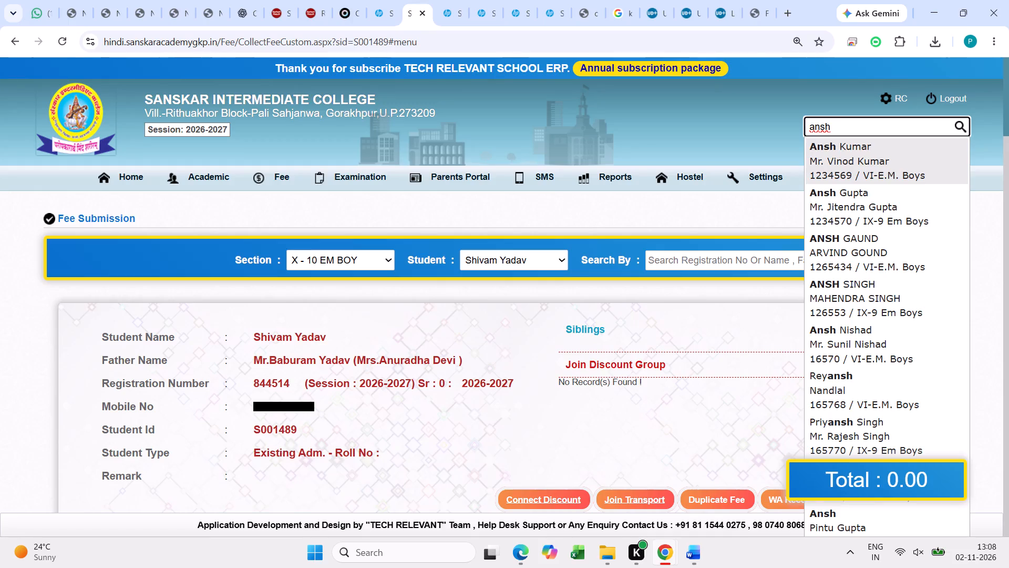
Look through the "ansh" matches, checking father's names and classes for the right student.
scroll(924, 219, down, 2)
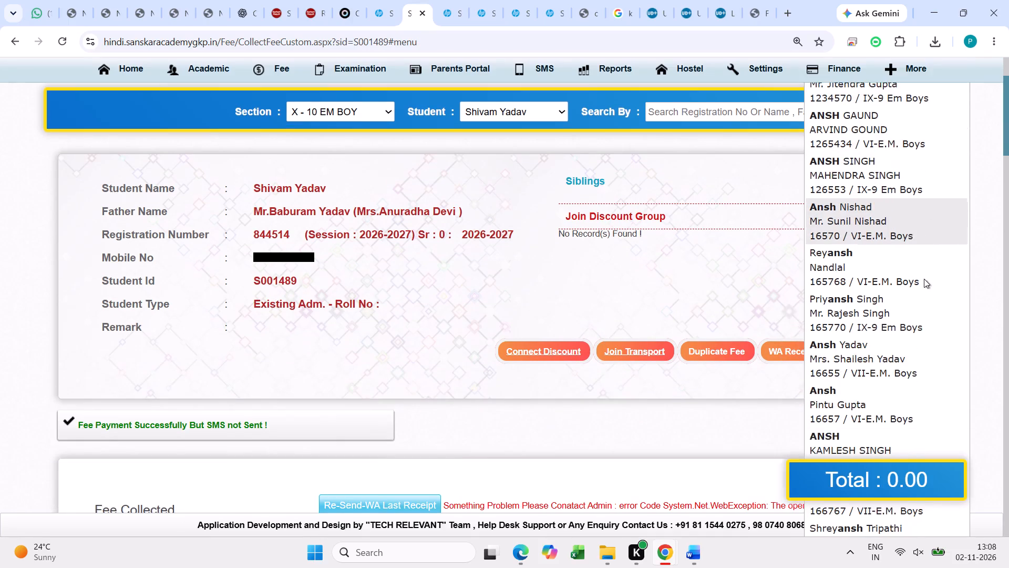
scroll(909, 394, down, 4)
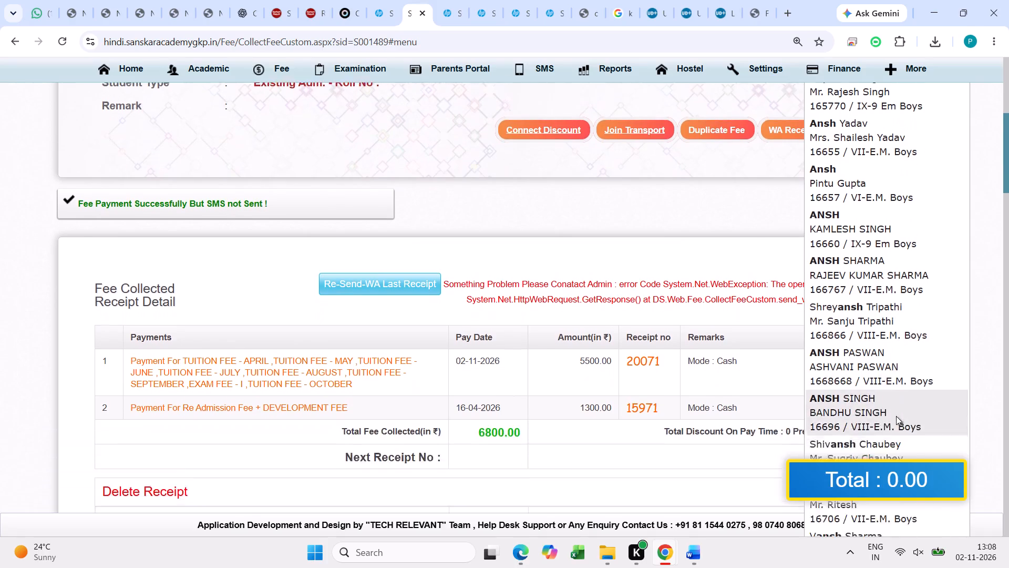
scroll(896, 416, down, 4)
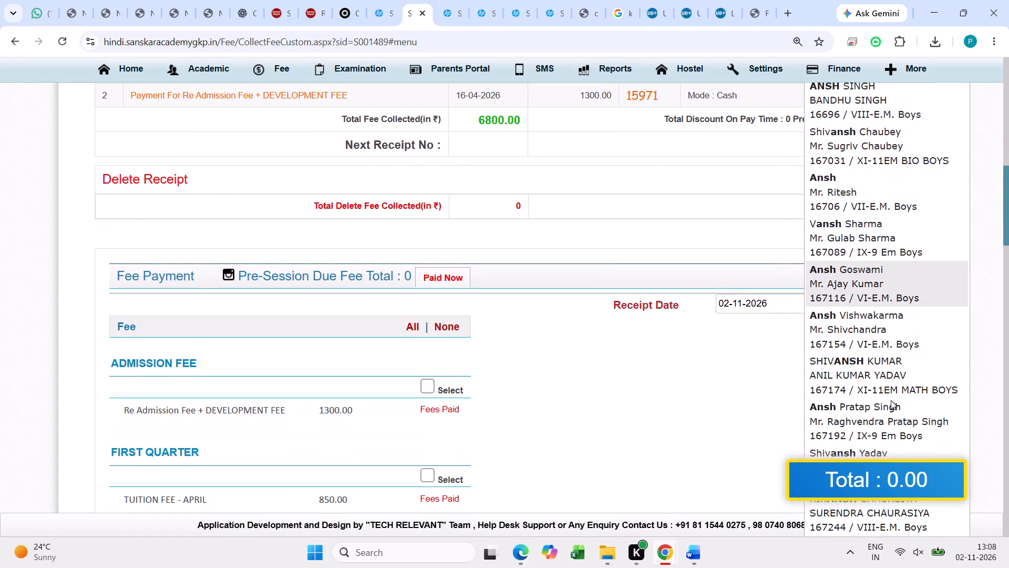
scroll(887, 371, down, 2)
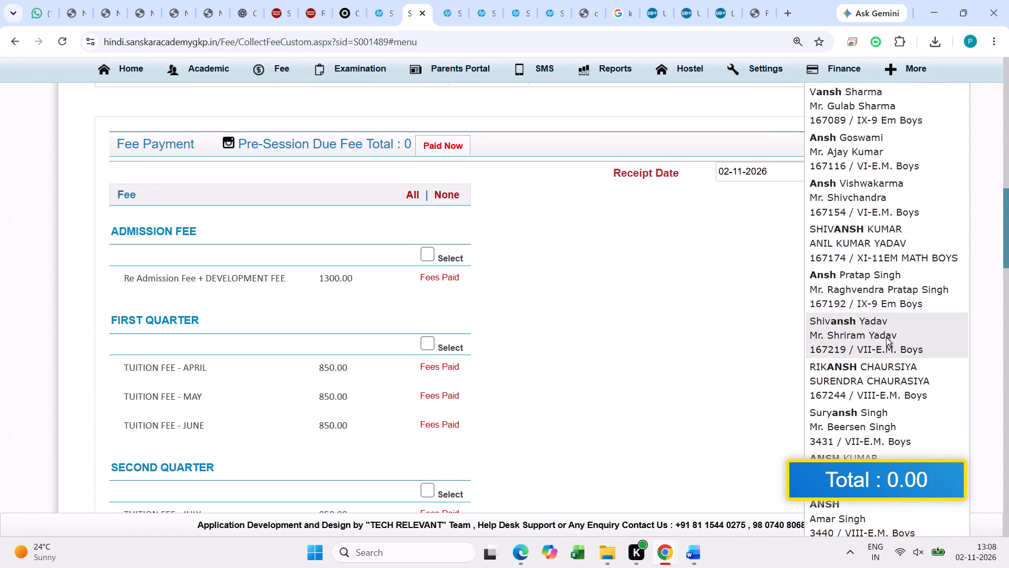
scroll(886, 351, down, 4)
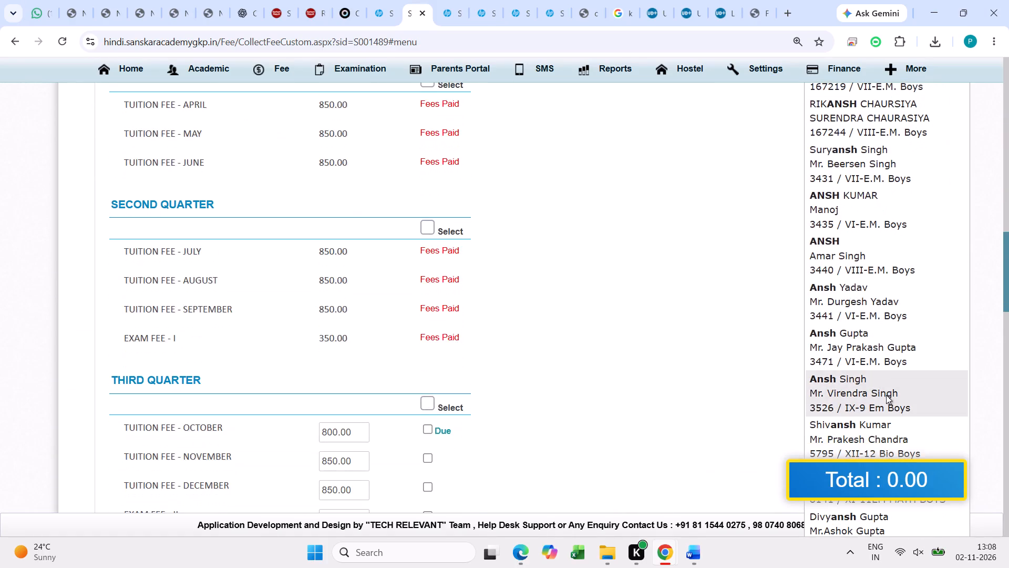
scroll(886, 397, down, 4)
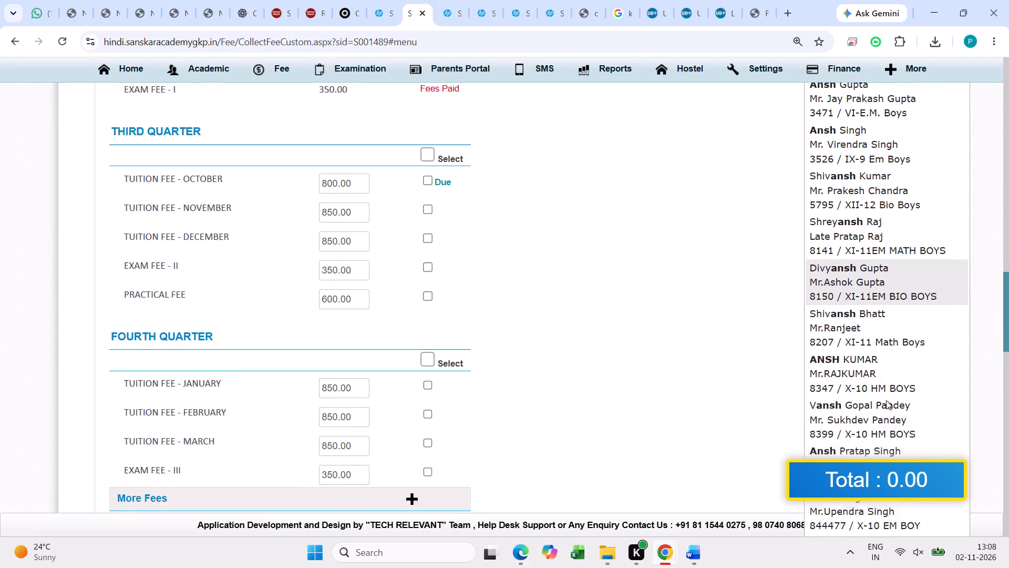
scroll(886, 400, down, 2)
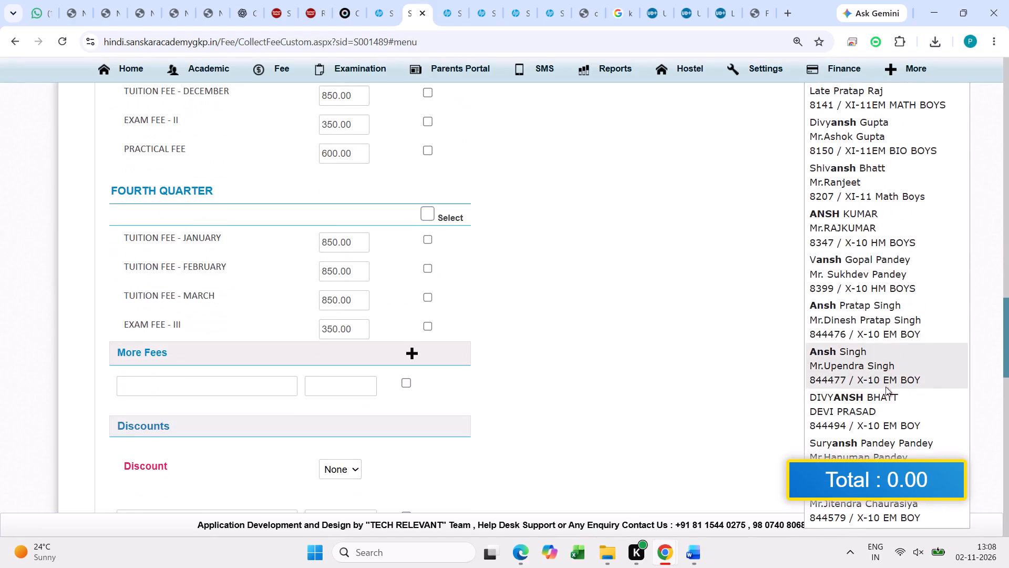
scroll(886, 400, down, 2)
scroll(882, 366, up, 2)
scroll(882, 366, down, 1)
scroll(882, 366, up, 13)
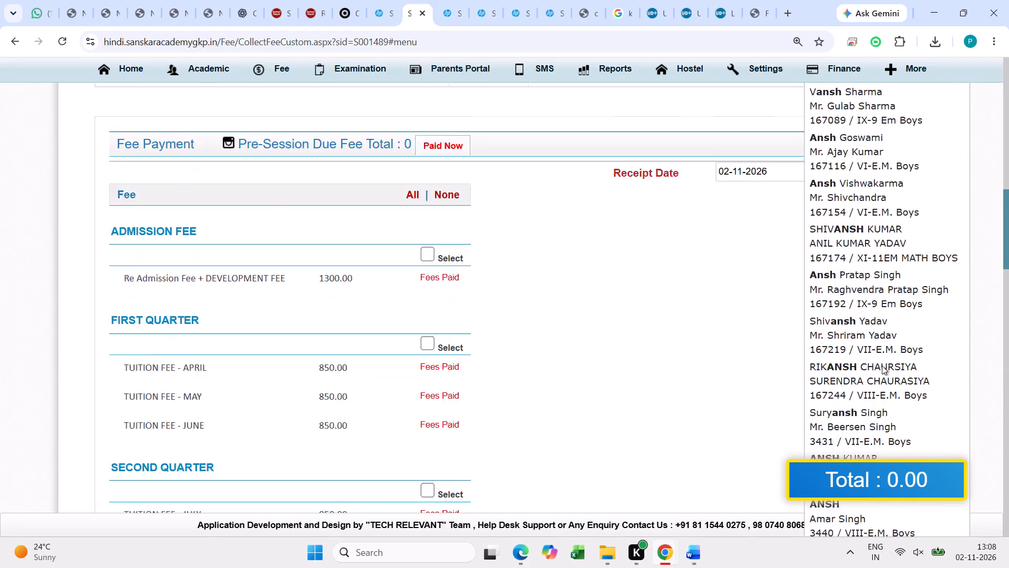
scroll(882, 366, up, 4)
scroll(882, 366, down, 1)
scroll(882, 366, up, 14)
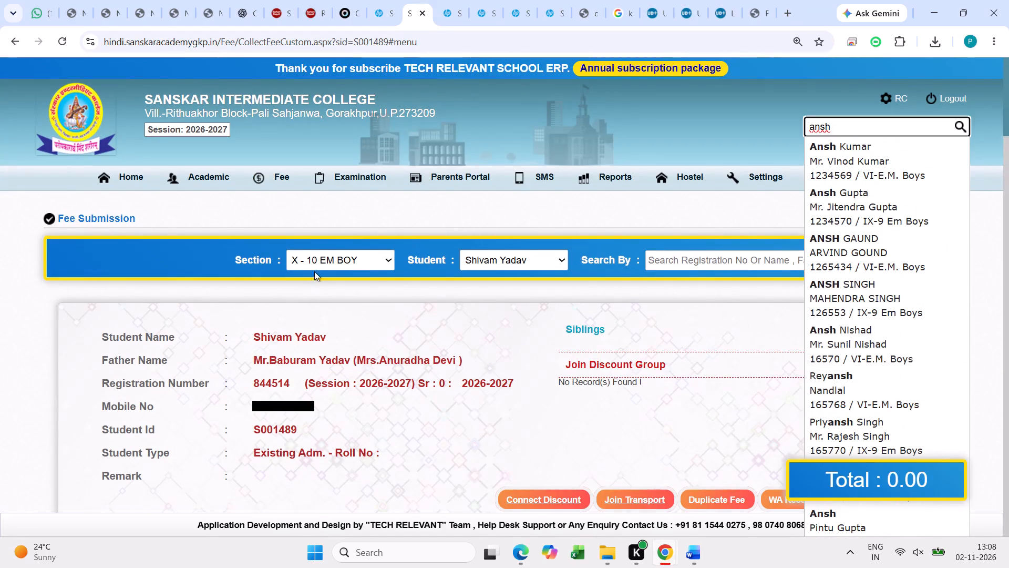
Load the fee page of the first-listed student named Ansh in the X - 10 EM BOY section.
click(524, 260)
scroll(527, 305, up, 3)
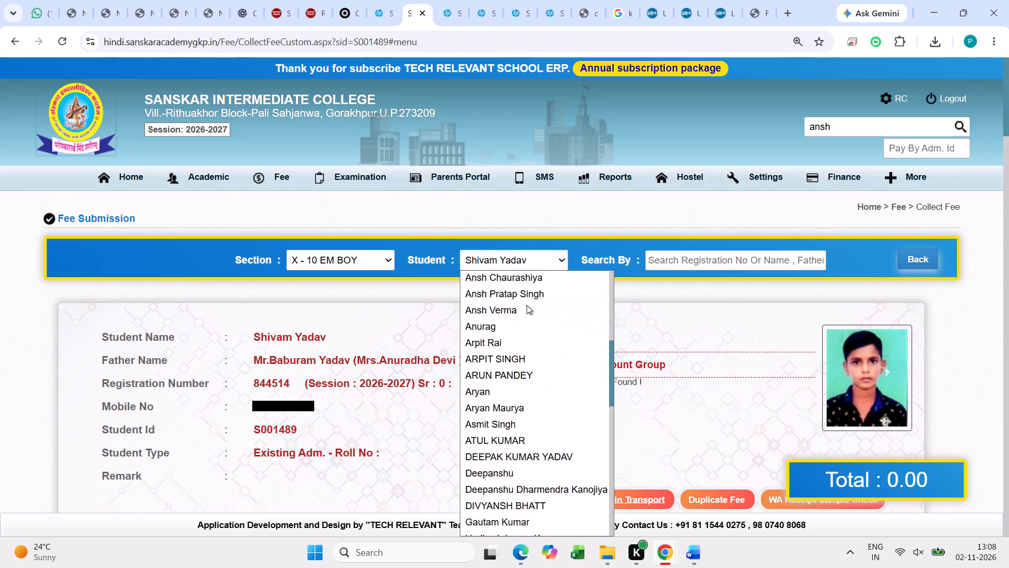
scroll(527, 305, up, 2)
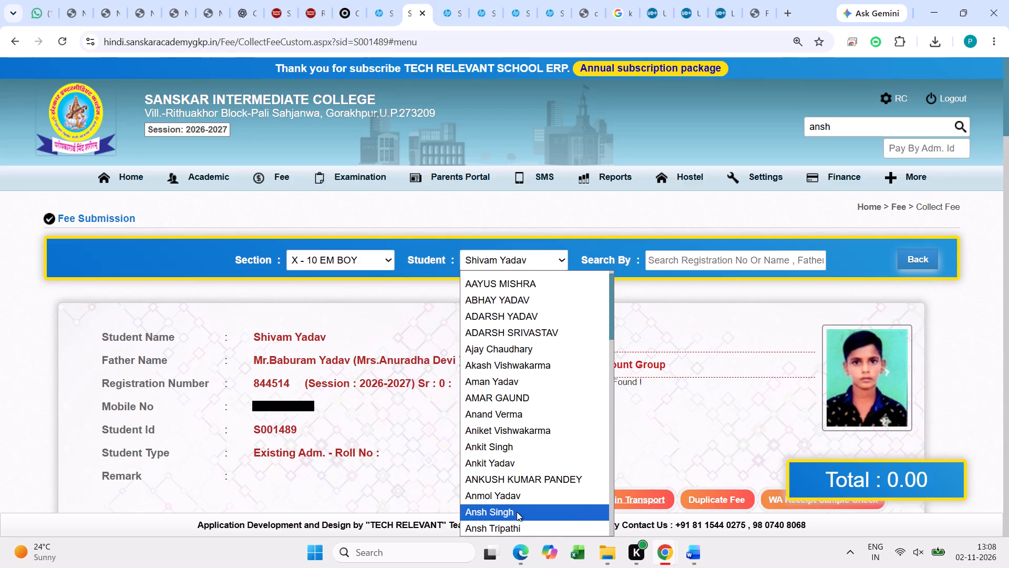
click(517, 512)
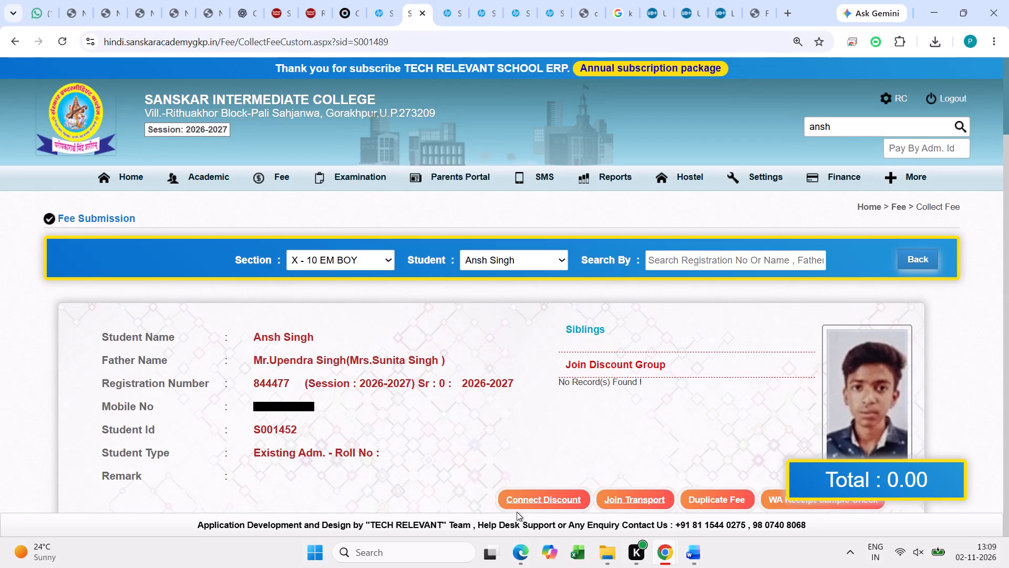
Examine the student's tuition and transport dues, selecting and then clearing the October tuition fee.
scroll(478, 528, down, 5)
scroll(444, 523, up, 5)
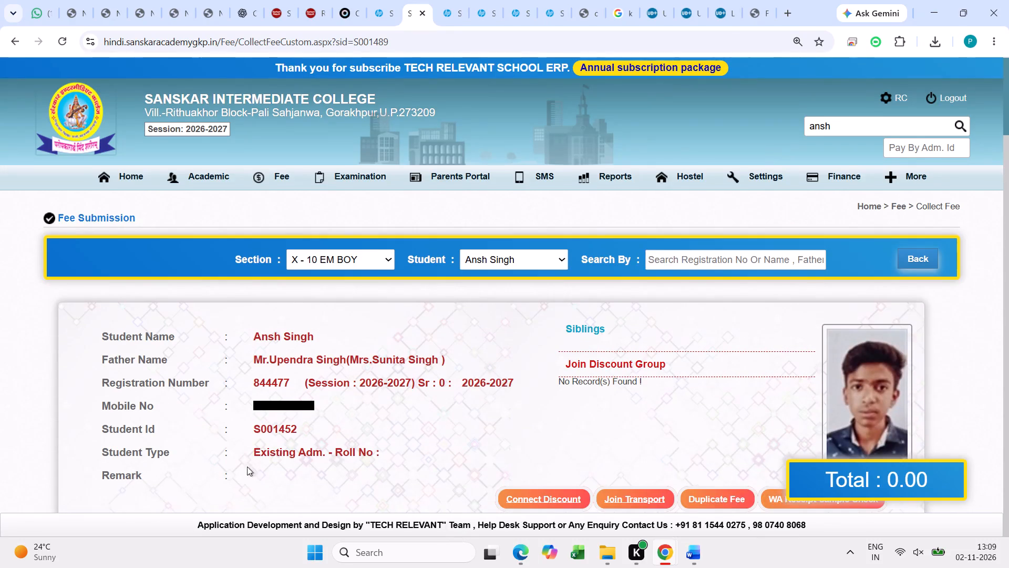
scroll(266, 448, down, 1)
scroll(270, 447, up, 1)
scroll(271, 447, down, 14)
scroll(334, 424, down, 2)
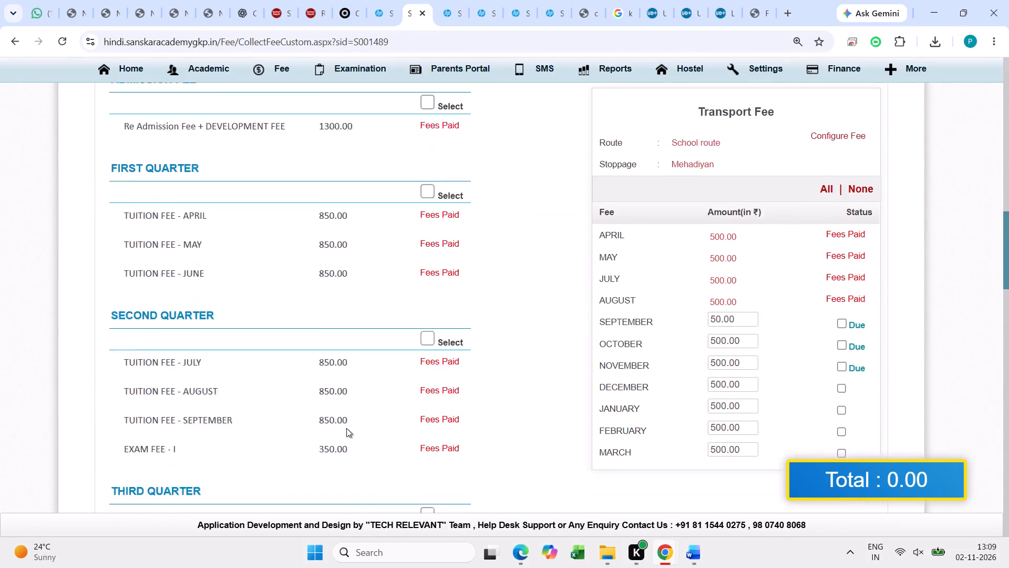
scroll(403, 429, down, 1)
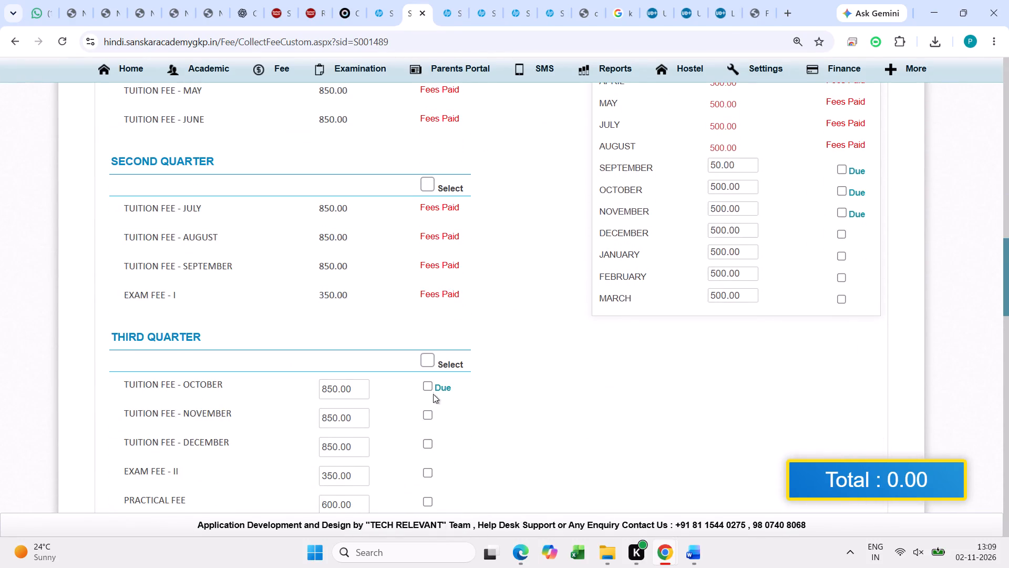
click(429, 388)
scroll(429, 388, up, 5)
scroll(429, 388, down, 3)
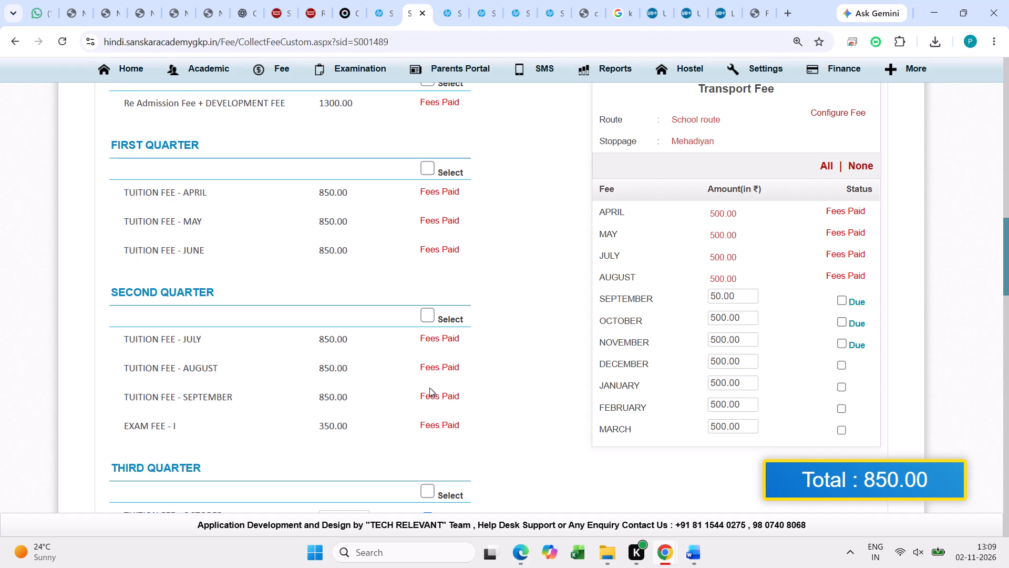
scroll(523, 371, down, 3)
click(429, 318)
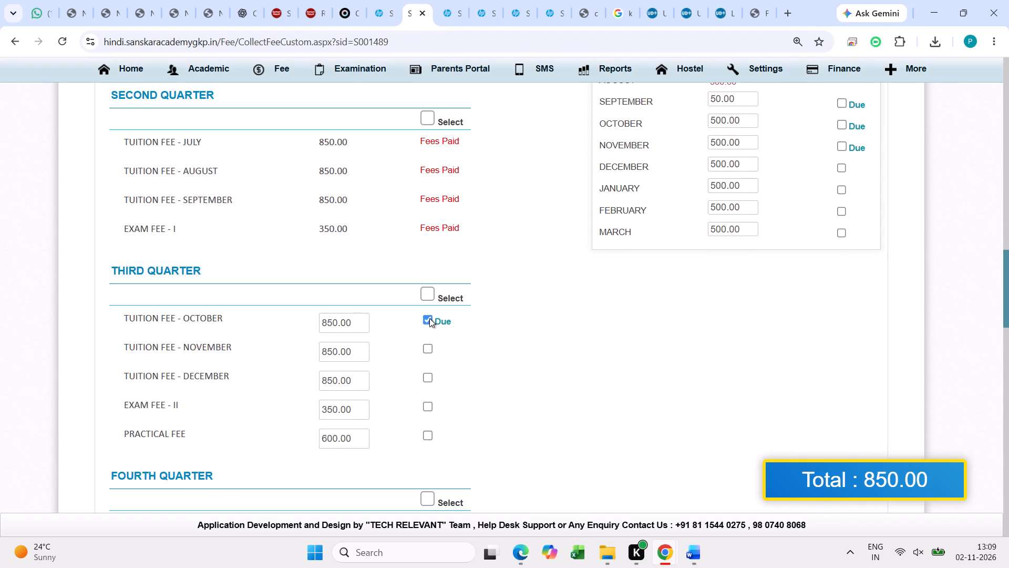
Search for "shreyansh" and open the fee payment page of the VIII-E.M. Boys match.
scroll(619, 327, up, 2)
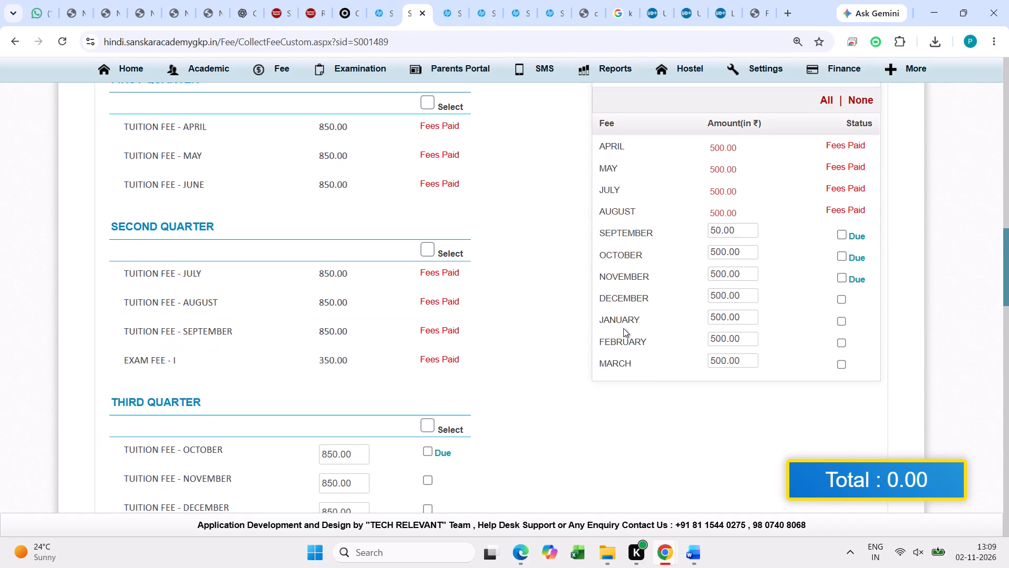
scroll(623, 328, up, 18)
scroll(623, 328, up, 4)
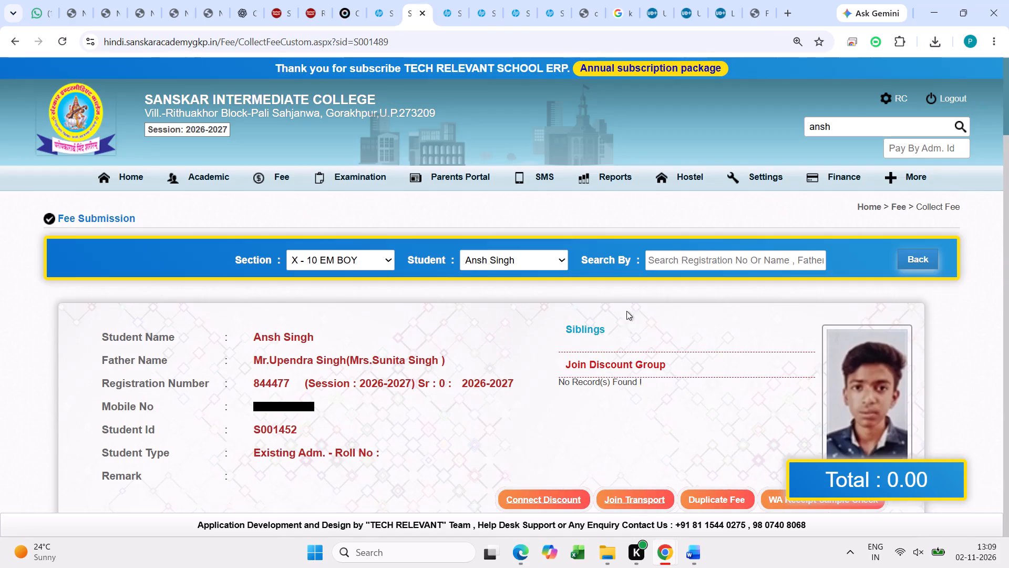
scroll(635, 269, up, 5)
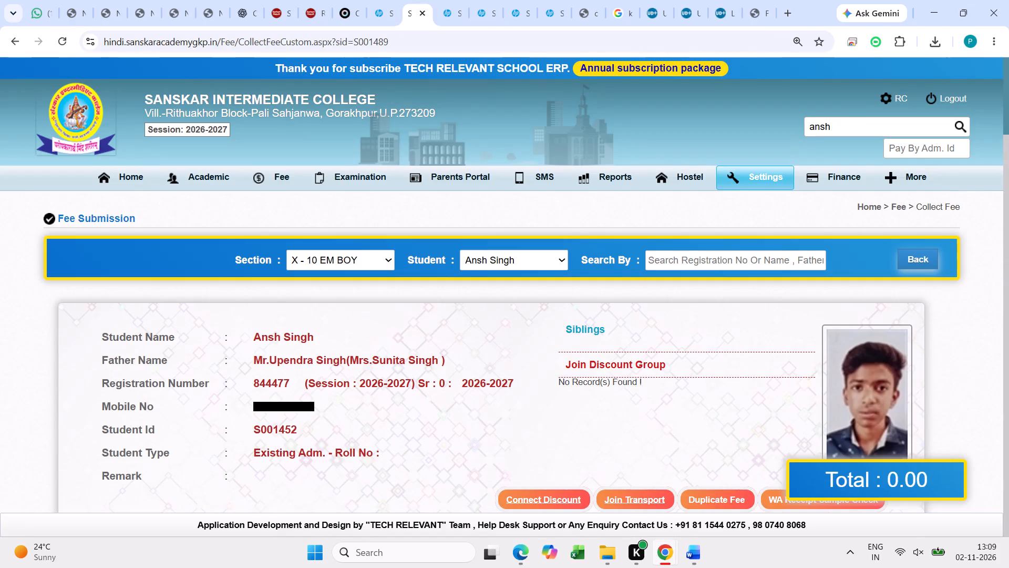
drag(849, 120, 742, 115)
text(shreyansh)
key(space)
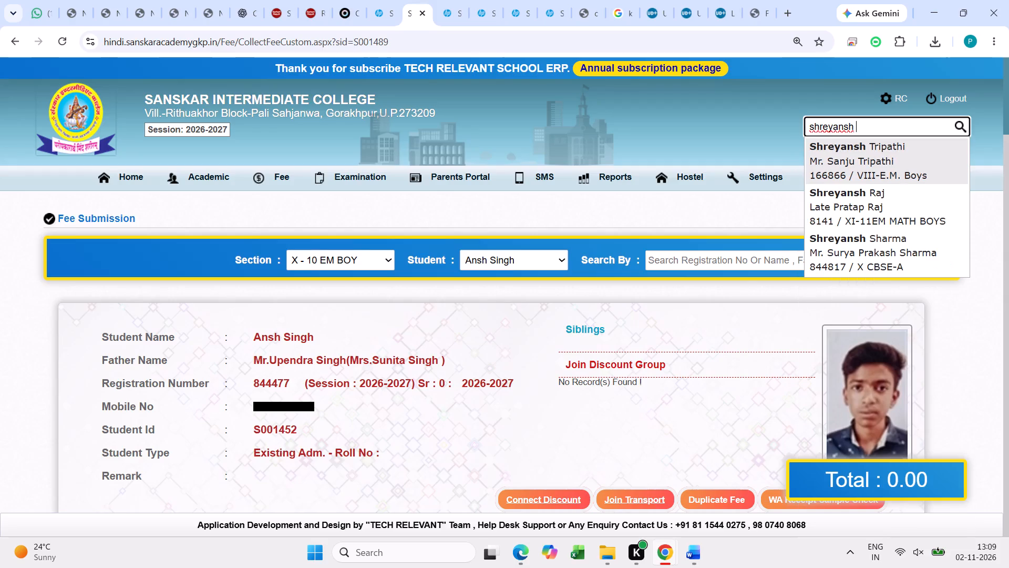
click(869, 143)
scroll(550, 402, down, 2)
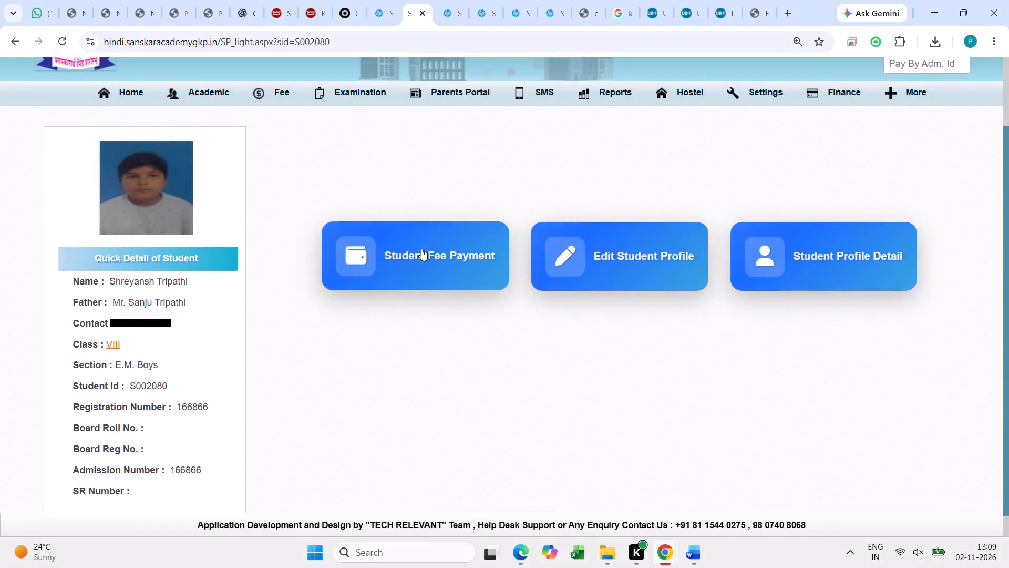
click(421, 251)
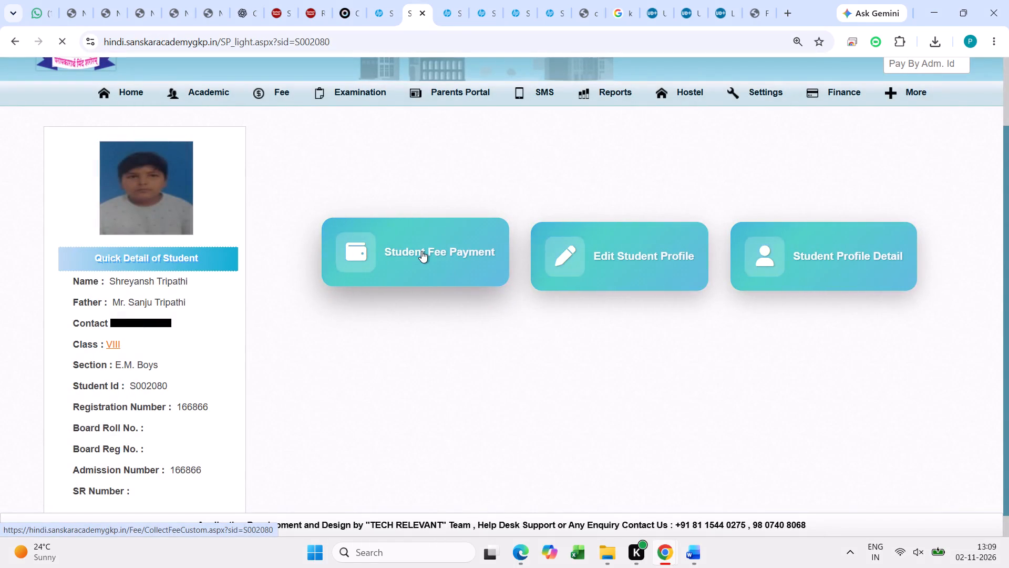
Collect the October tuition fee of 700.00 from the VIII-E.M. Boys student.
scroll(421, 251, down, 2)
scroll(421, 251, up, 1)
scroll(421, 251, down, 8)
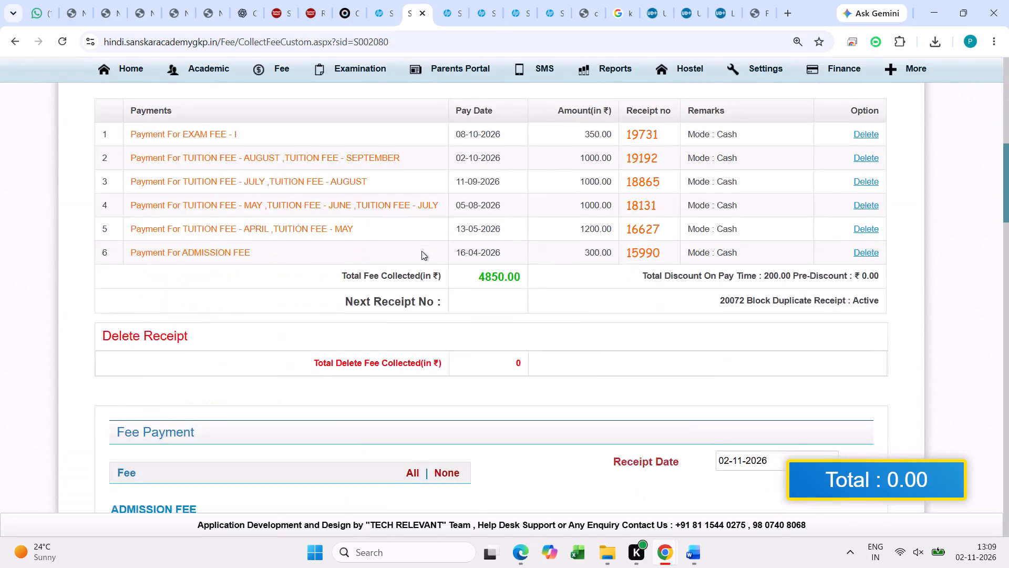
scroll(421, 251, down, 8)
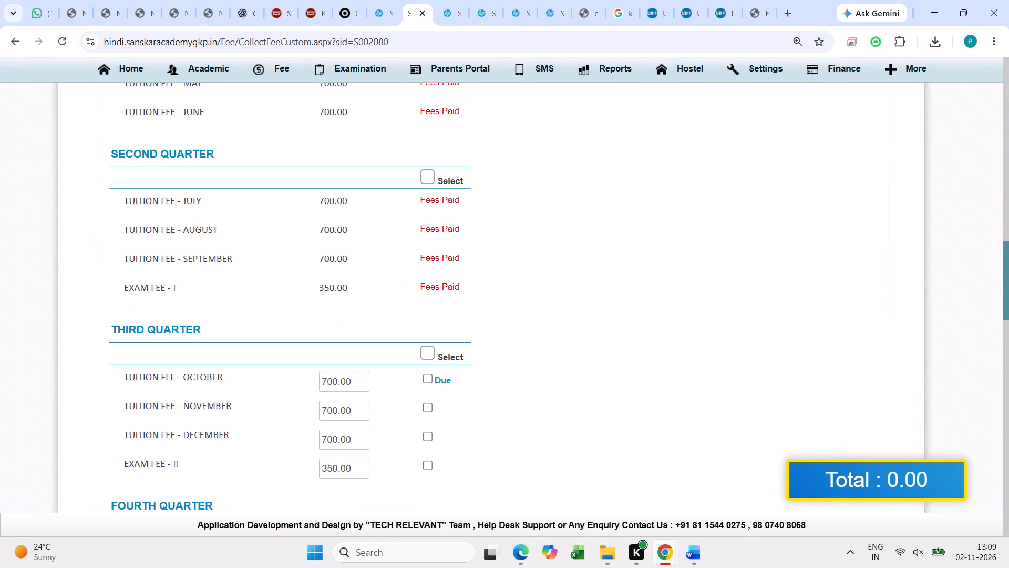
click(429, 378)
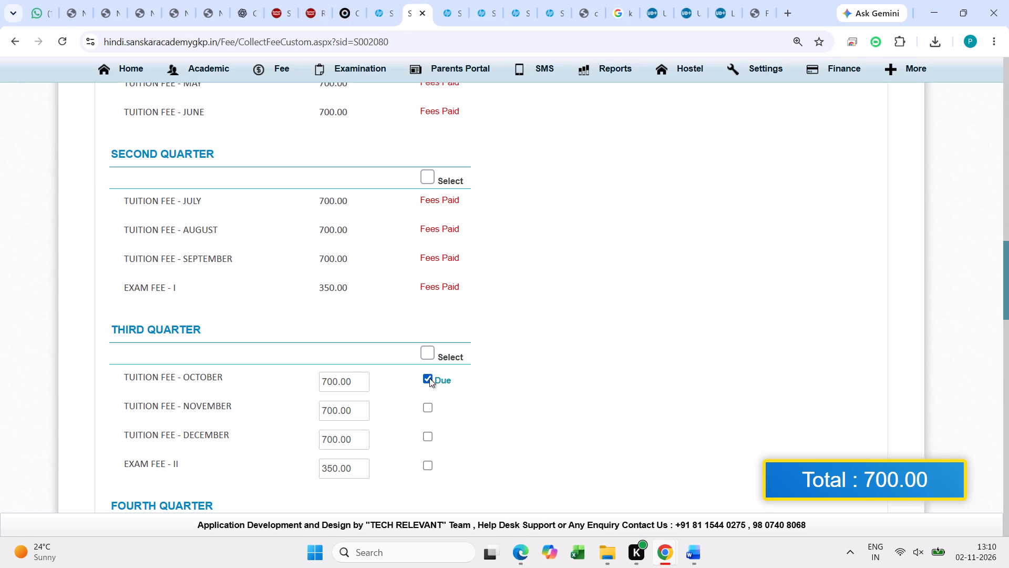
scroll(429, 378, down, 6)
scroll(431, 379, up, 1)
scroll(431, 380, down, 3)
scroll(431, 380, up, 1)
scroll(431, 380, down, 1)
scroll(431, 380, up, 1)
scroll(431, 380, down, 15)
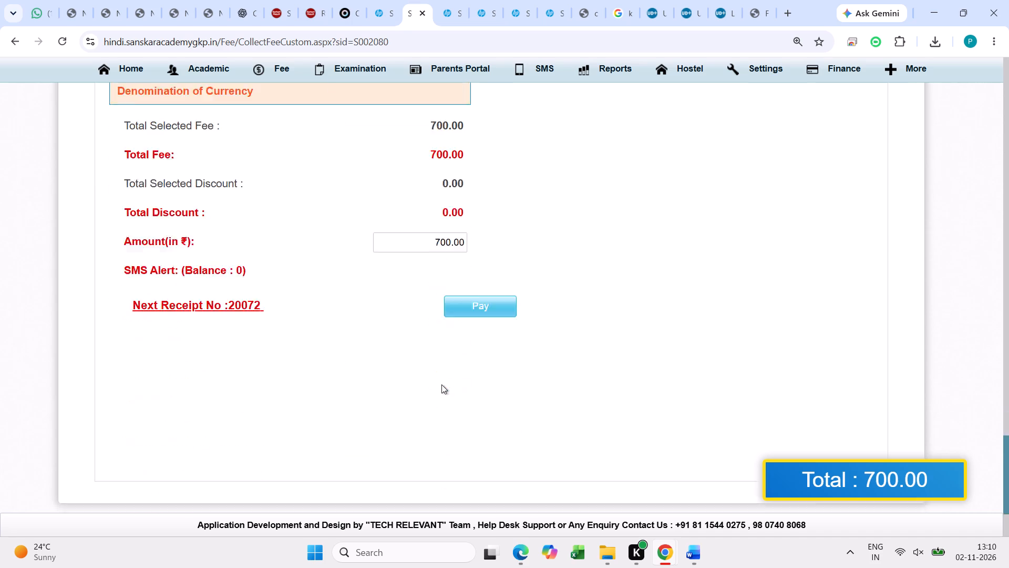
click(481, 222)
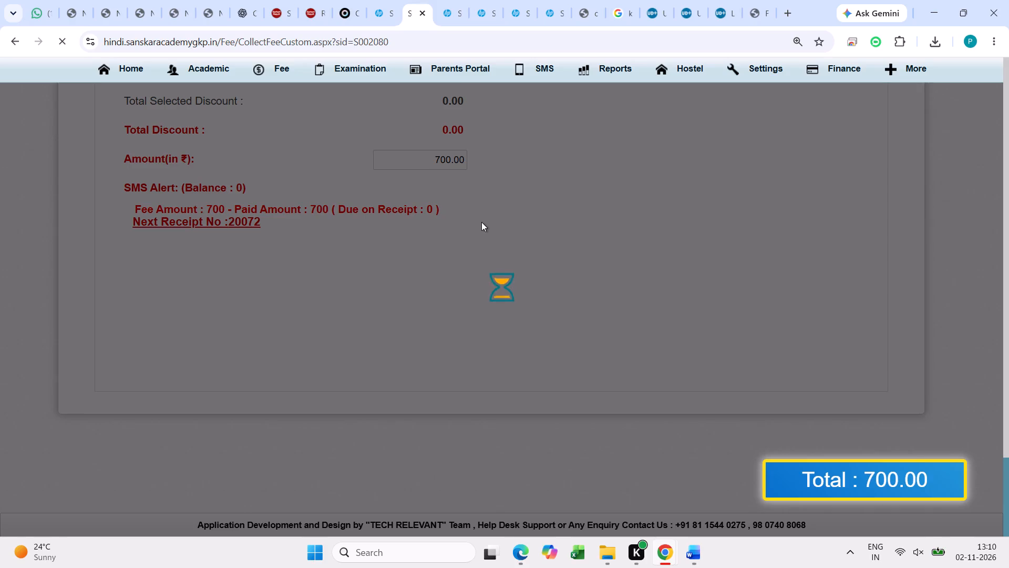
Print the new payment's receipt in the A4 landscape 2-receipt layout on the EPSON M1050 Series and close the receipt preview.
scroll(481, 222, up, 5)
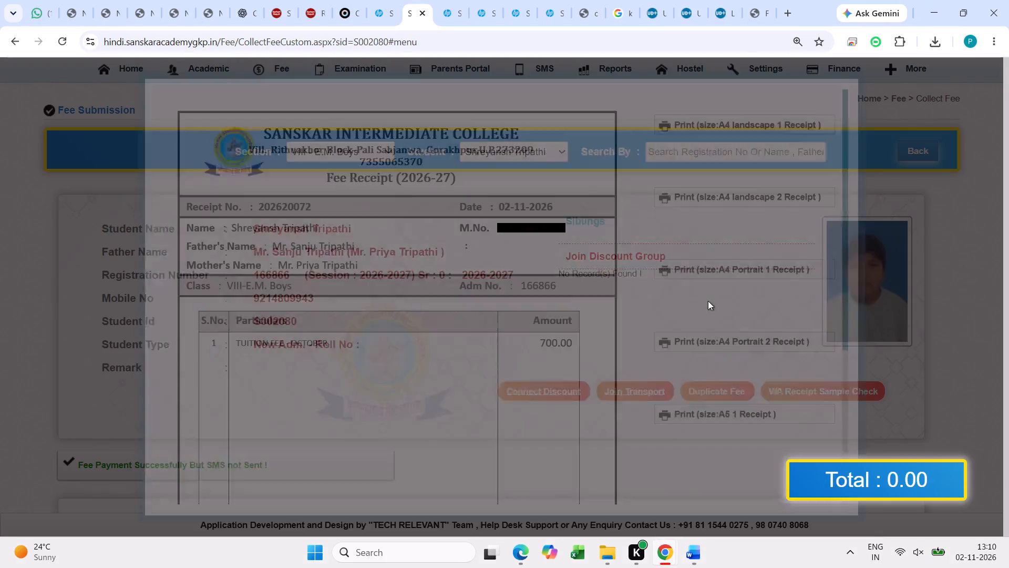
scroll(708, 301, up, 2)
click(732, 186)
click(733, 195)
scroll(733, 196, down, 6)
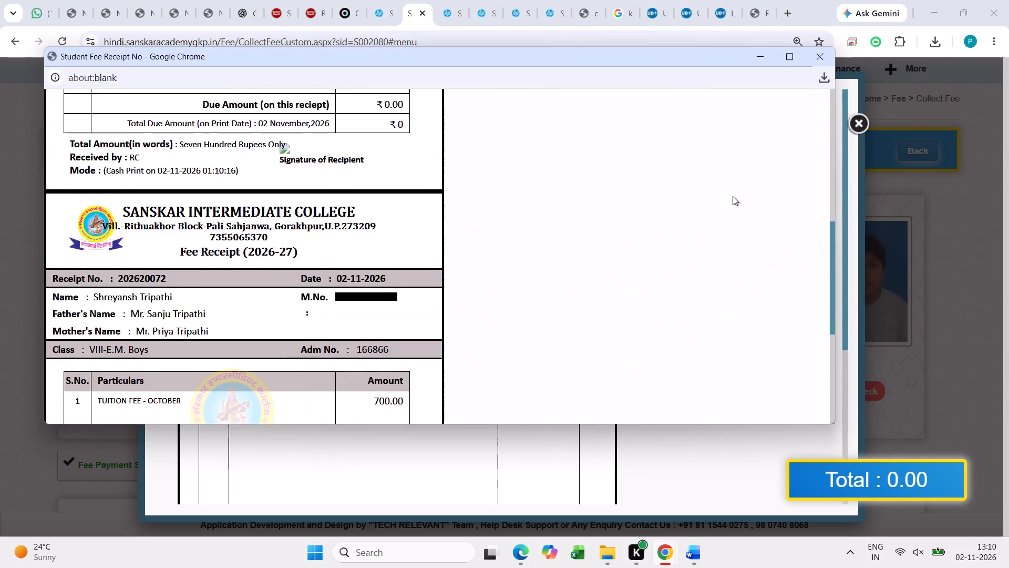
scroll(733, 196, down, 4)
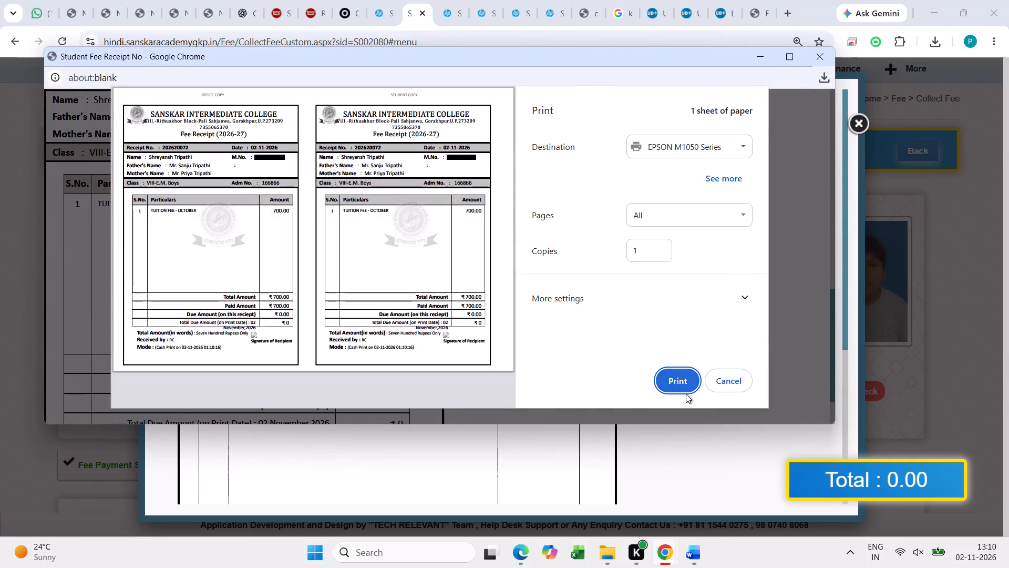
click(681, 383)
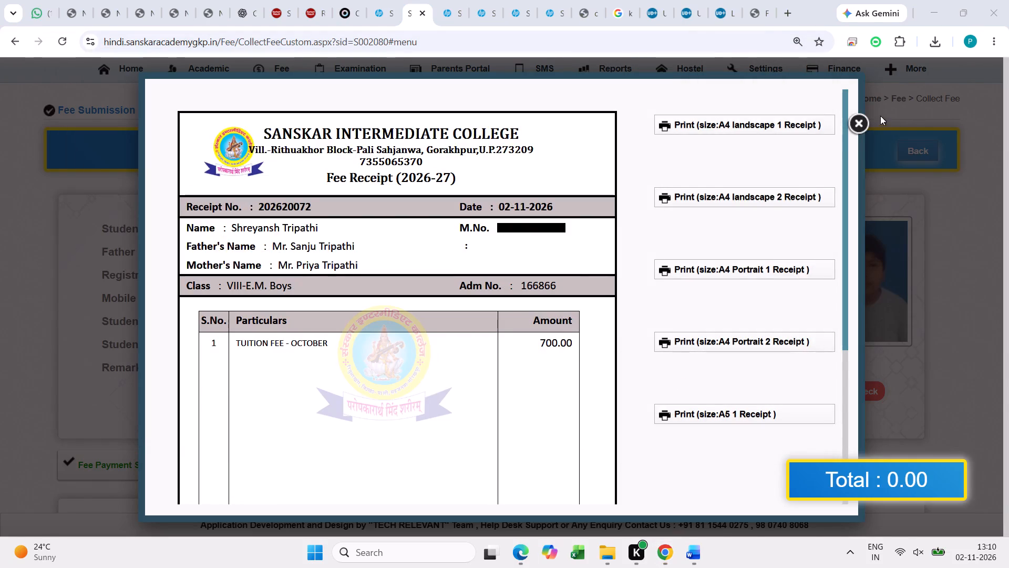
click(860, 117)
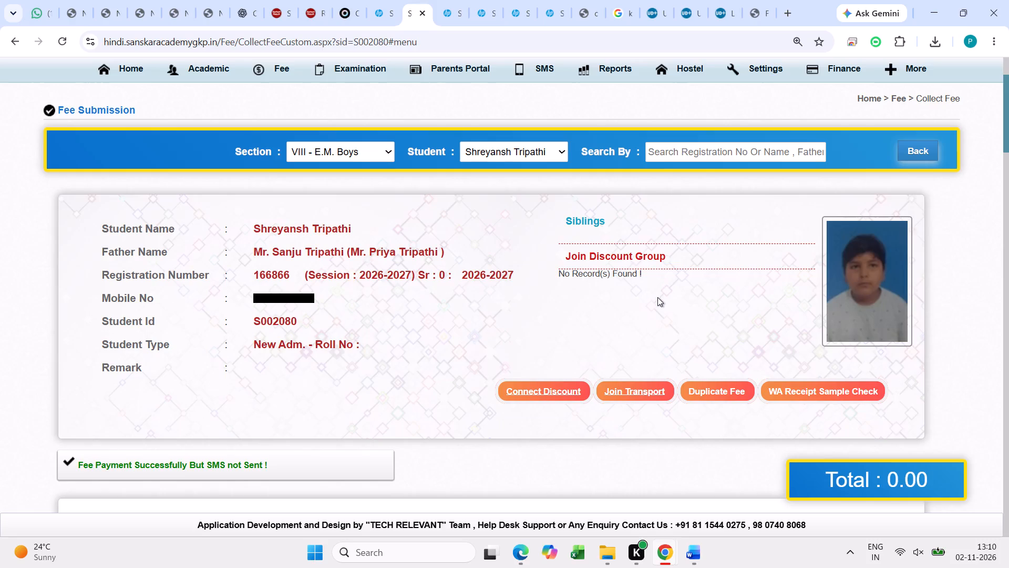
scroll(648, 297, down, 1)
scroll(648, 297, up, 4)
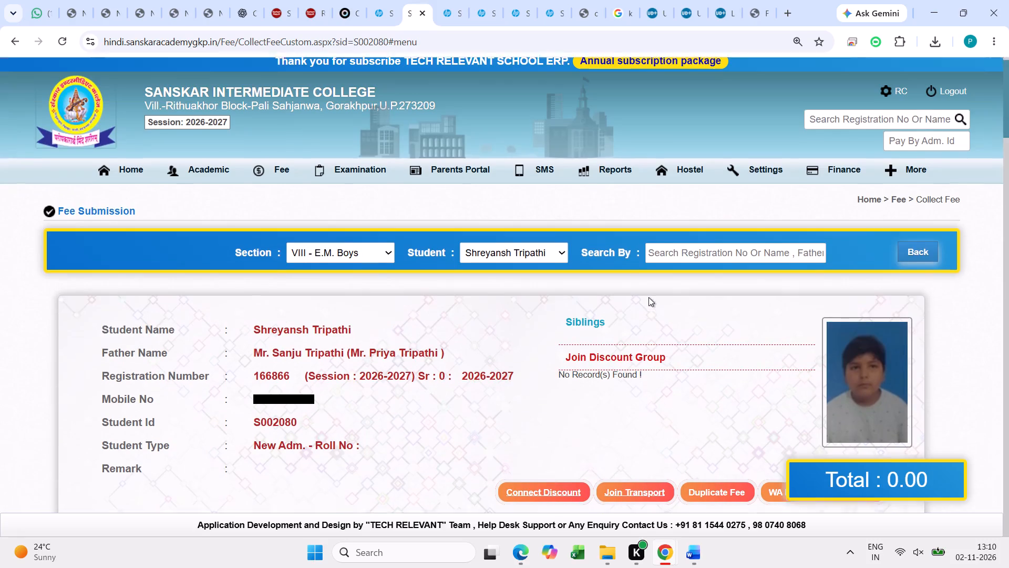
In the Sanskar Academy ERP site, search for "arush" and open the fee payment page of the III-Boys(CBSE) match.
click(454, 2)
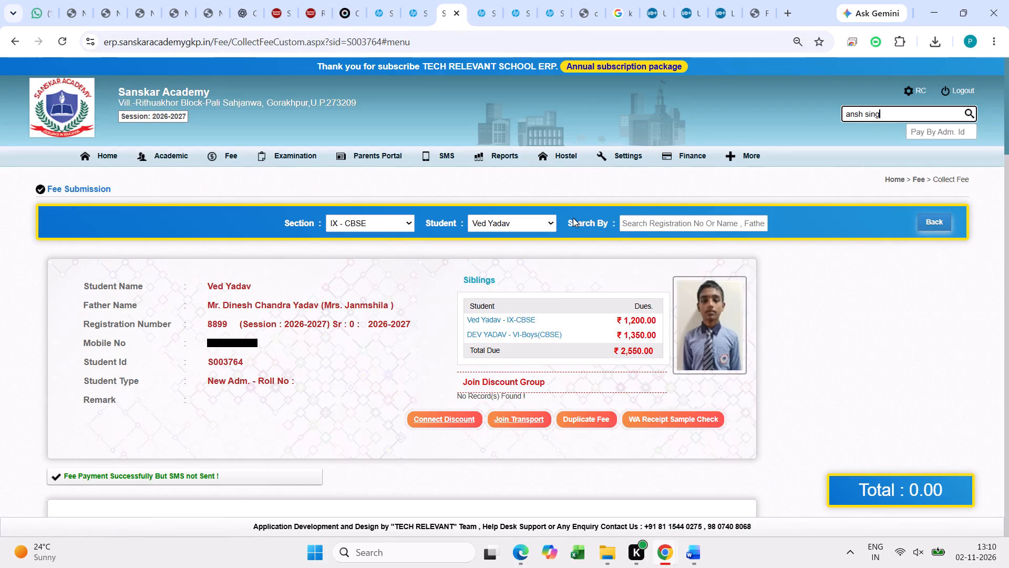
key(BackSpace)
key(BackSpace)
key(BackSpace)
key(BackSpace)
key(BackSpace)
key(BackSpace)
key(BackSpace)
key(BackSpace)
key(BackSpace)
key(BackSpace)
key(BackSpace)
key(BackSpace)
key(BackSpace)
key(BackSpace)
key(BackSpace)
key(BackSpace)
key(BackSpace)
key(BackSpace)
key(BackSpace)
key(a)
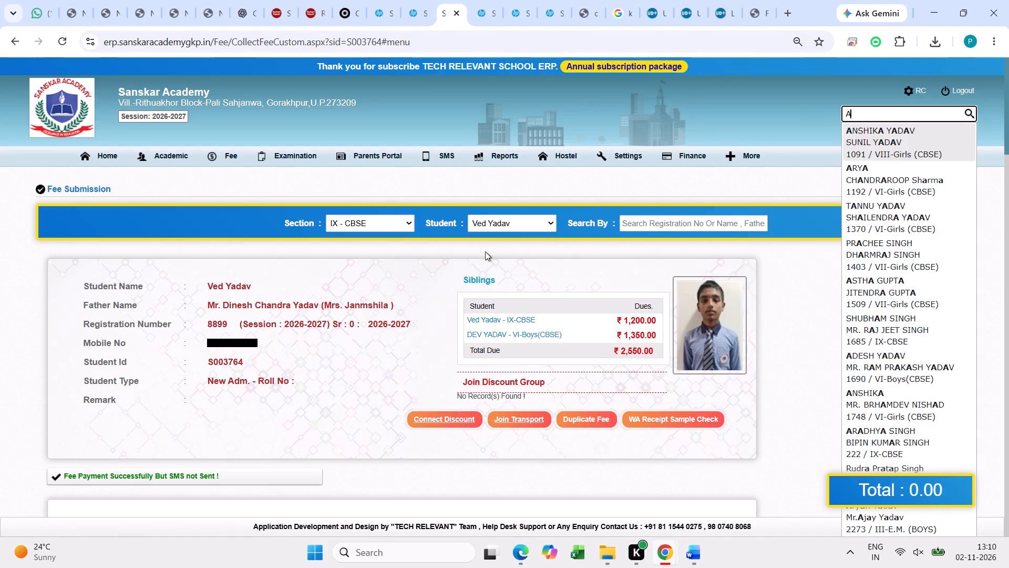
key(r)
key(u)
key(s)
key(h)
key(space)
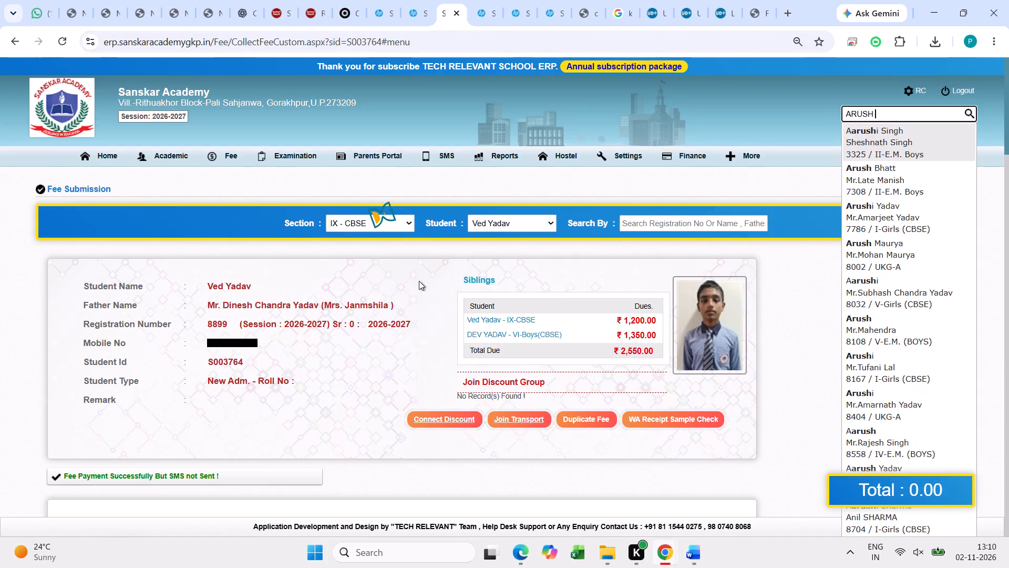
click(889, 381)
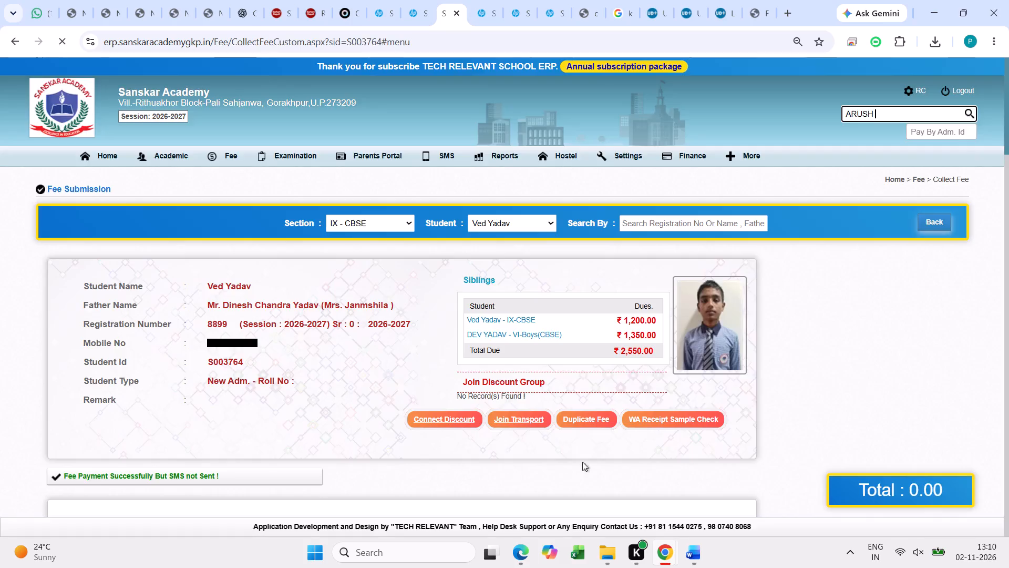
click(324, 281)
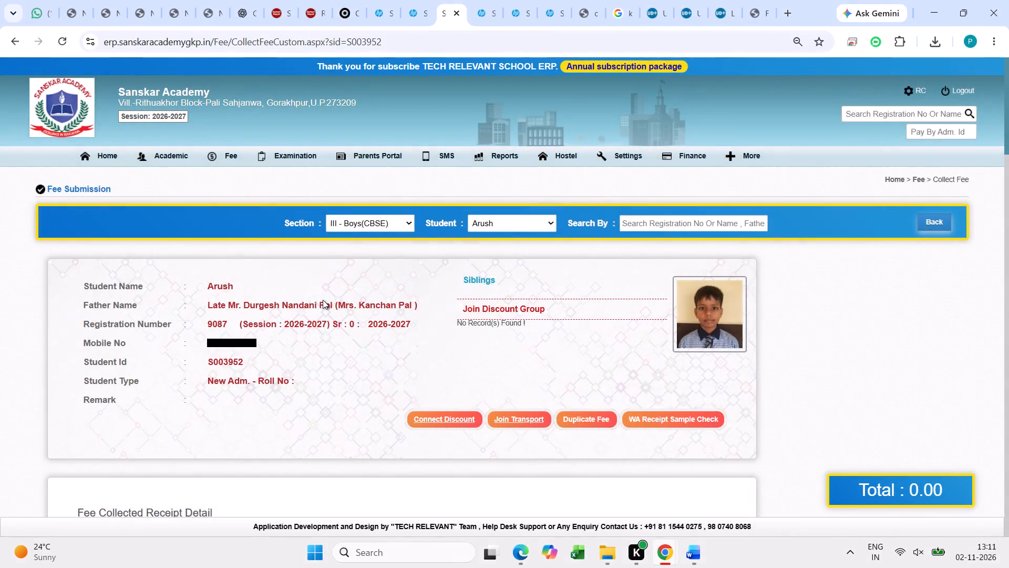
Examine the student's collected fee receipts to check which months' tuition is already paid.
scroll(339, 364, down, 4)
scroll(339, 370, up, 1)
scroll(339, 370, down, 3)
scroll(339, 370, up, 1)
scroll(339, 370, down, 1)
scroll(339, 370, up, 1)
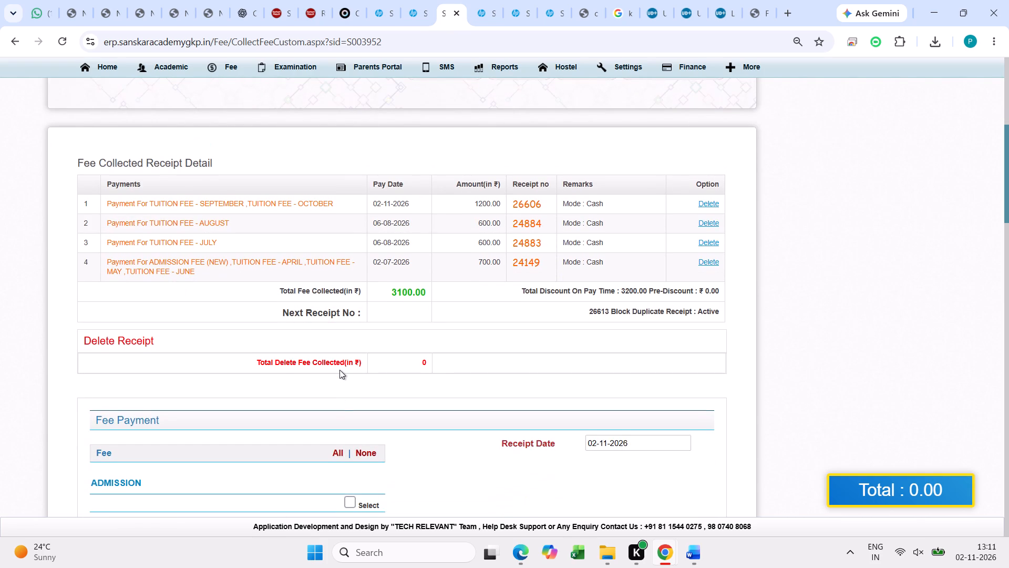
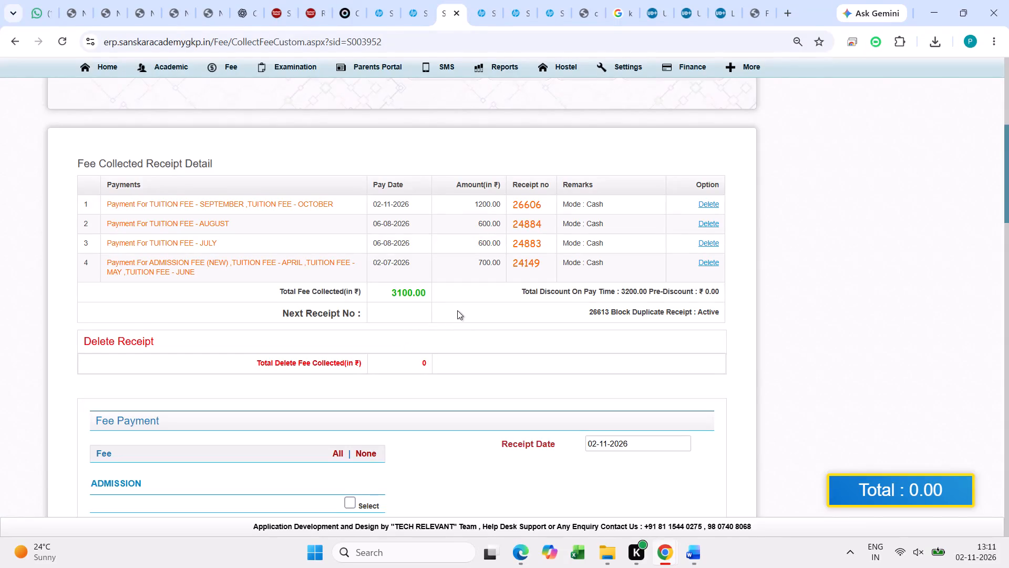
click(507, 262)
click(521, 263)
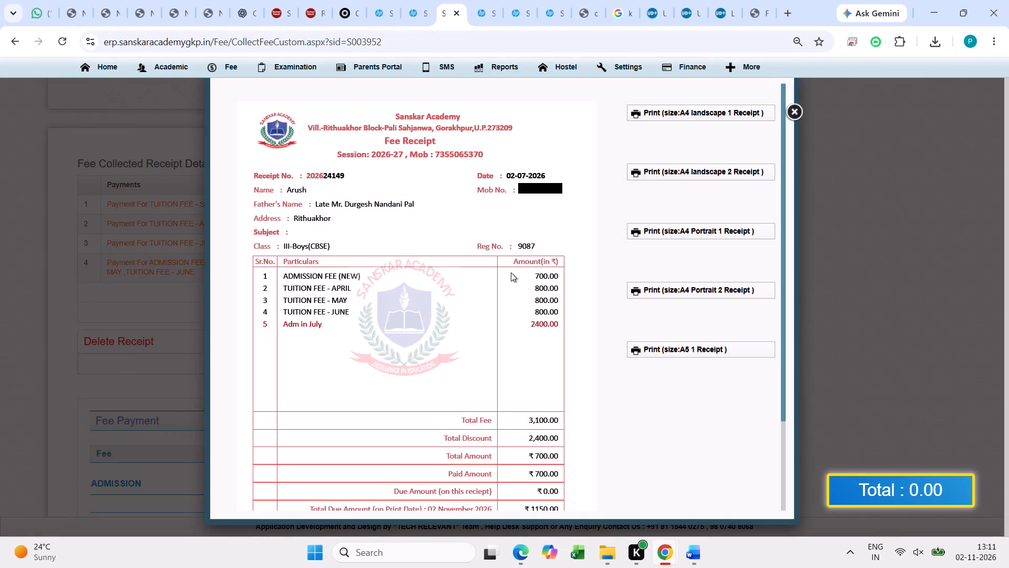
drag(259, 335, 337, 333)
scroll(337, 333, down, 3)
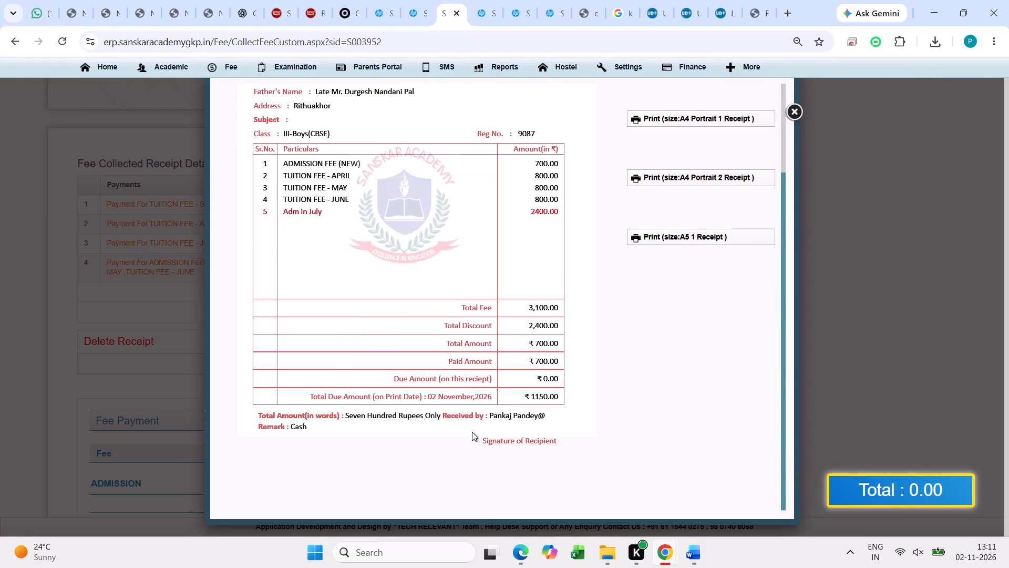
drag(472, 432, 477, 432)
scroll(267, 493, up, 5)
scroll(361, 430, up, 4)
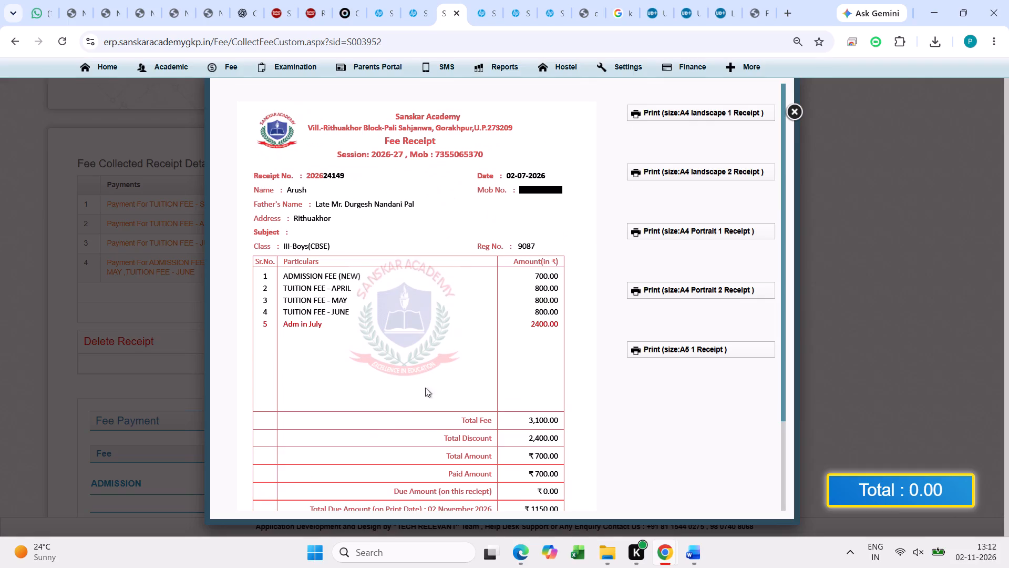
click(797, 112)
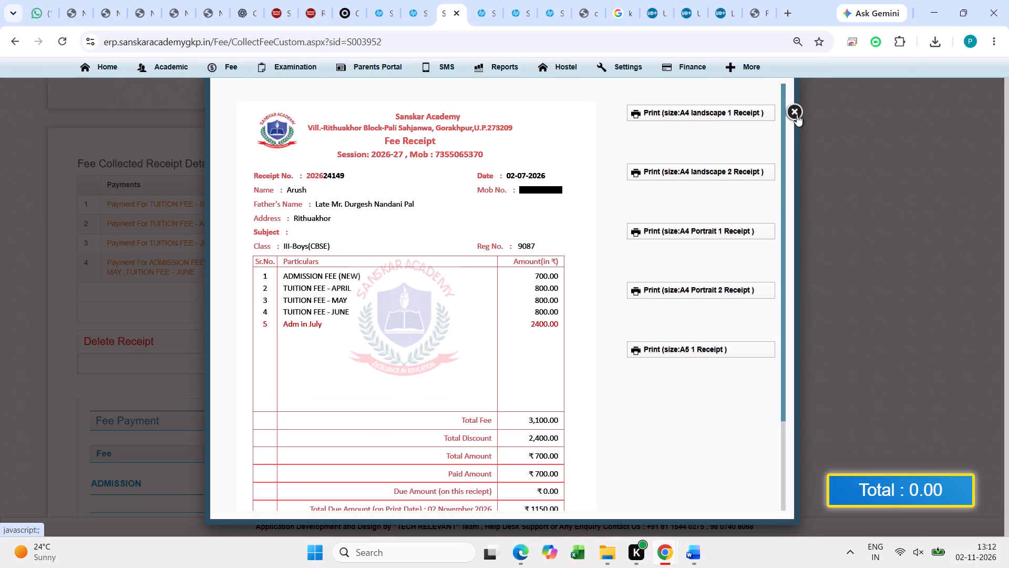
click(797, 115)
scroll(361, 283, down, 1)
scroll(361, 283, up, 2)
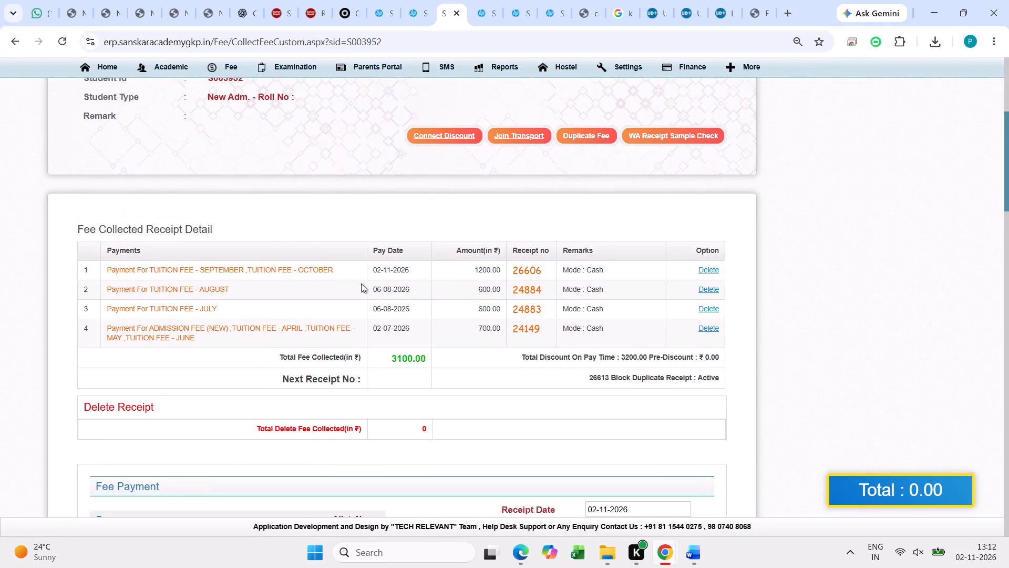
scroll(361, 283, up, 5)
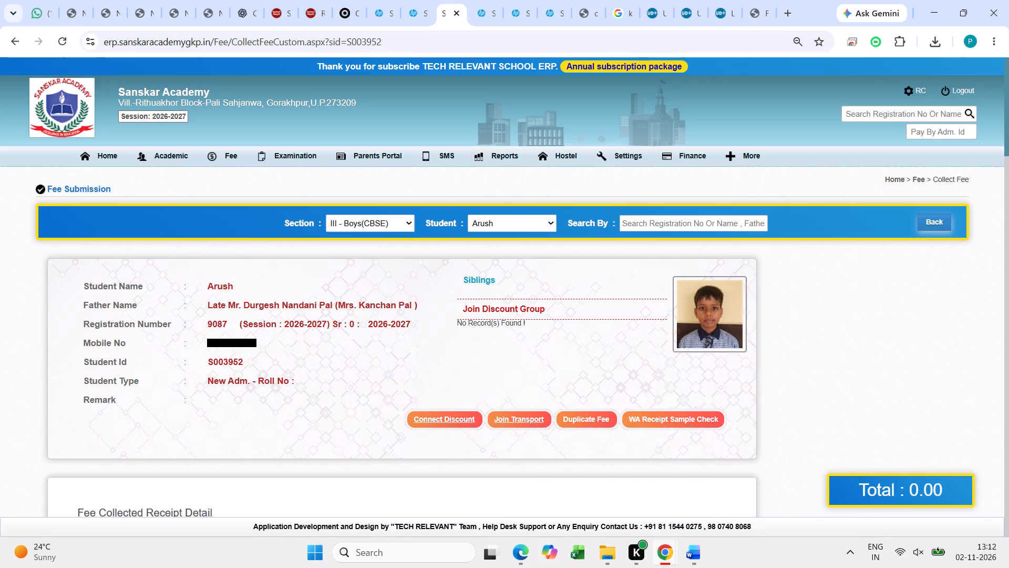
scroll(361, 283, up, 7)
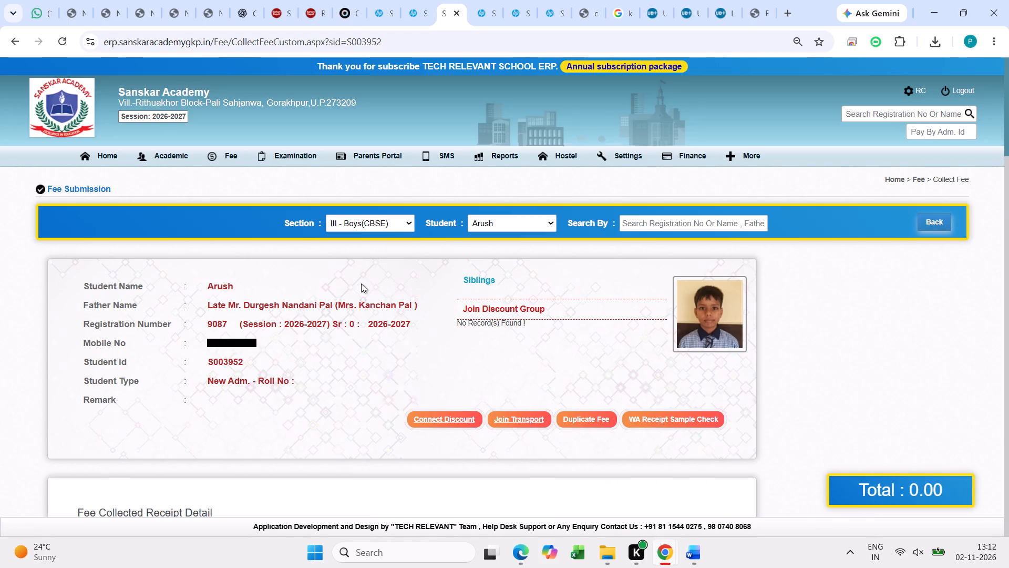
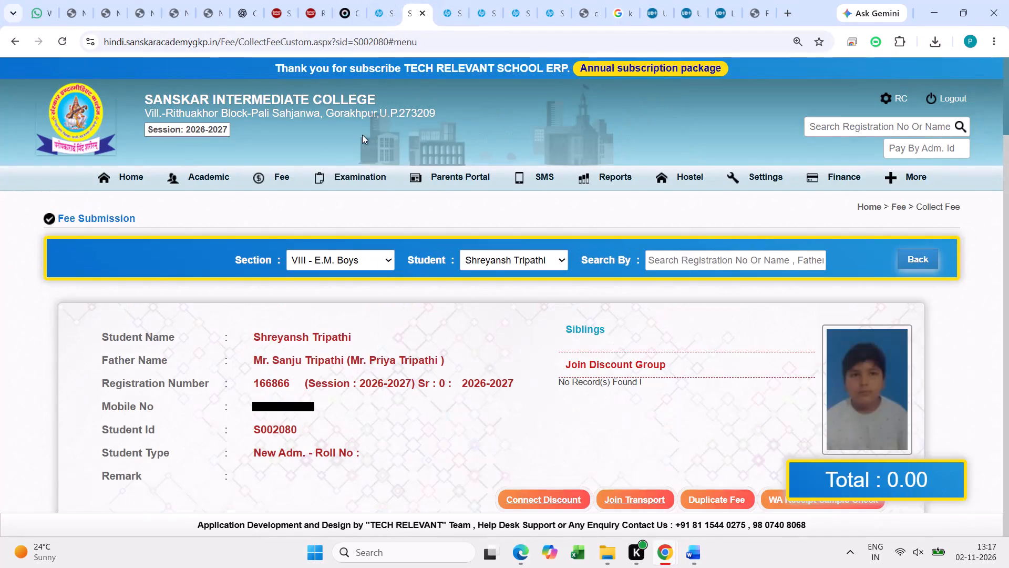
click(451, 2)
click(406, 4)
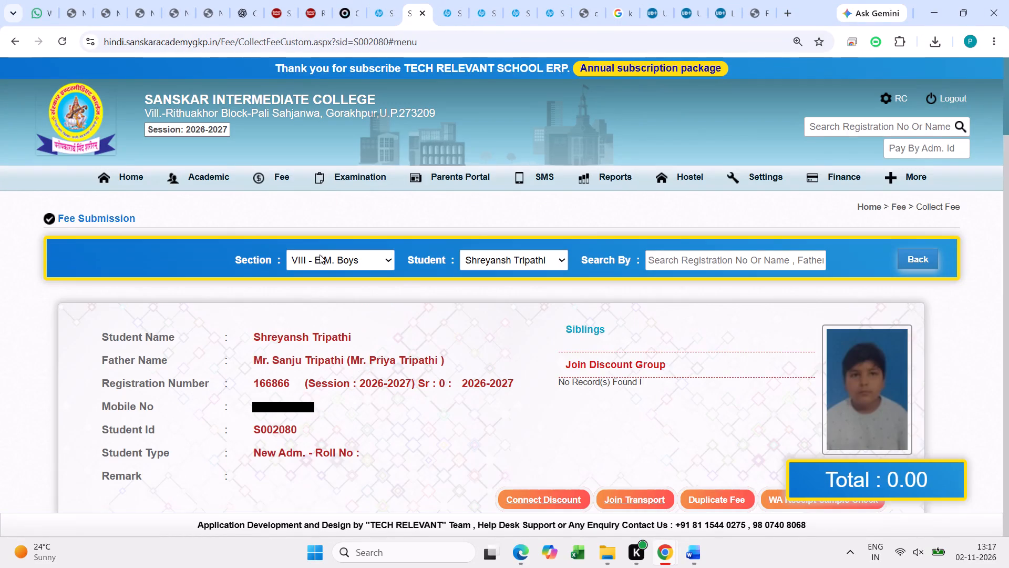
click(325, 266)
scroll(331, 481, down, 1)
click(321, 462)
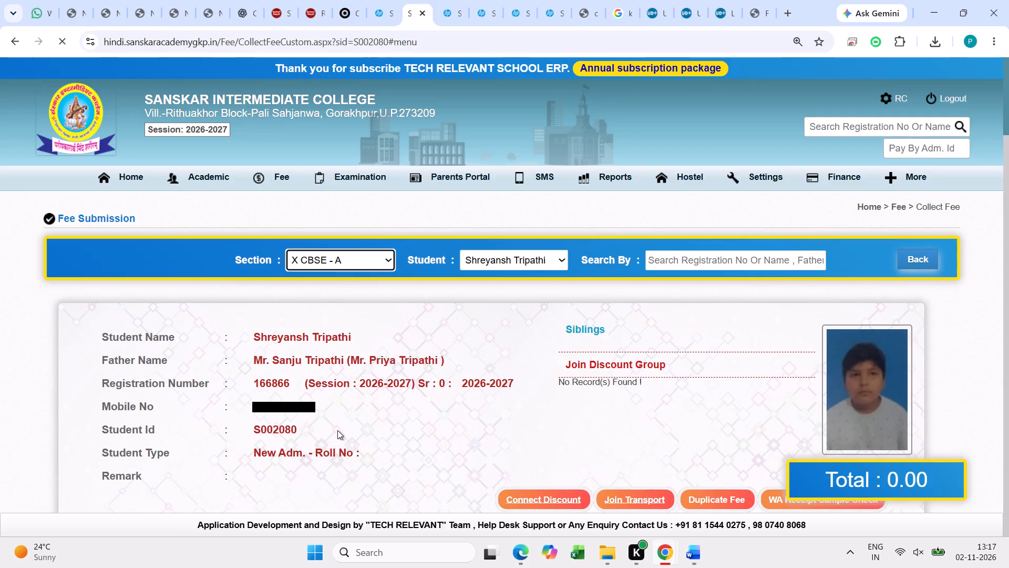
click(492, 253)
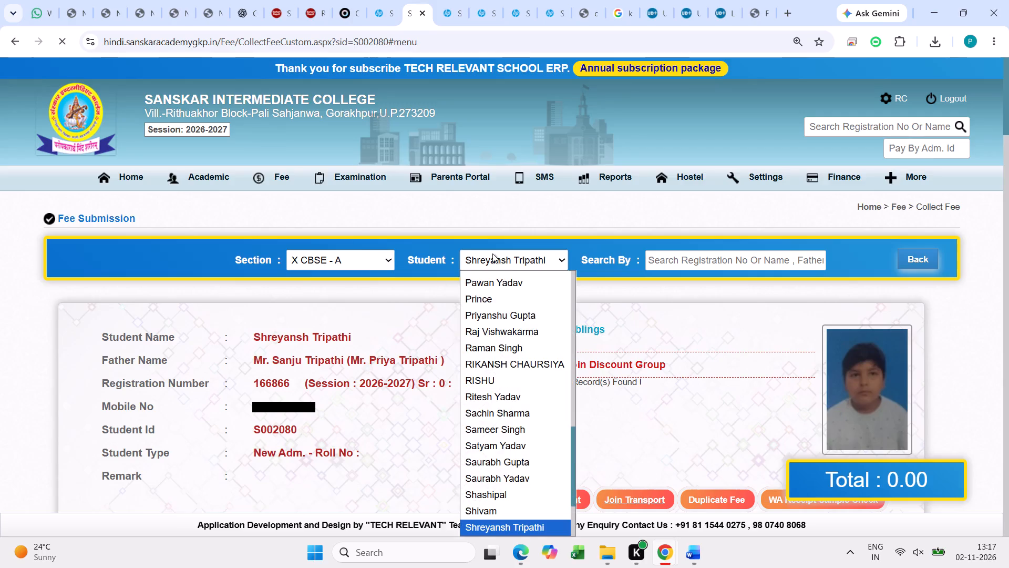
click(492, 253)
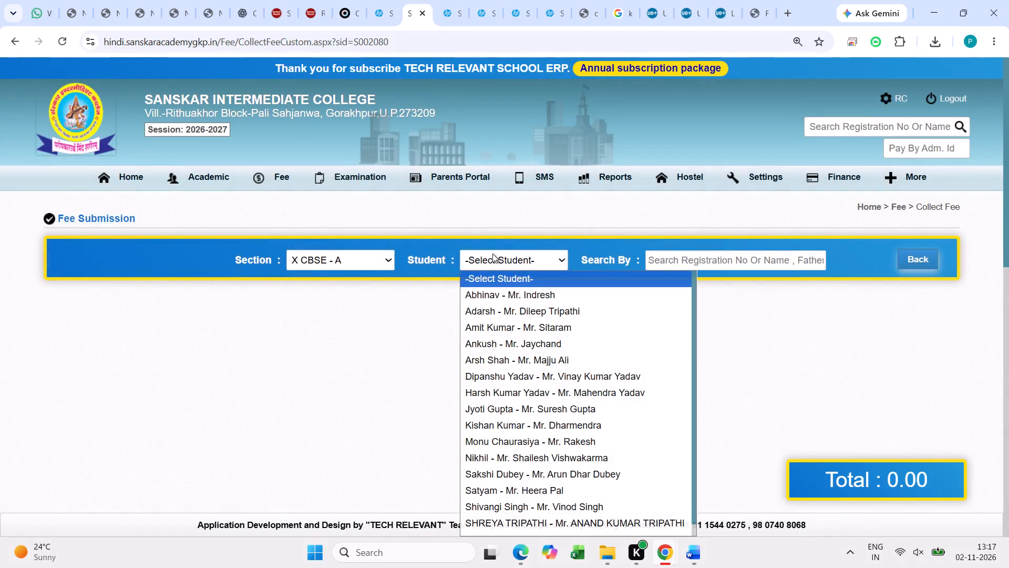
text(SHRE)
key(Return)
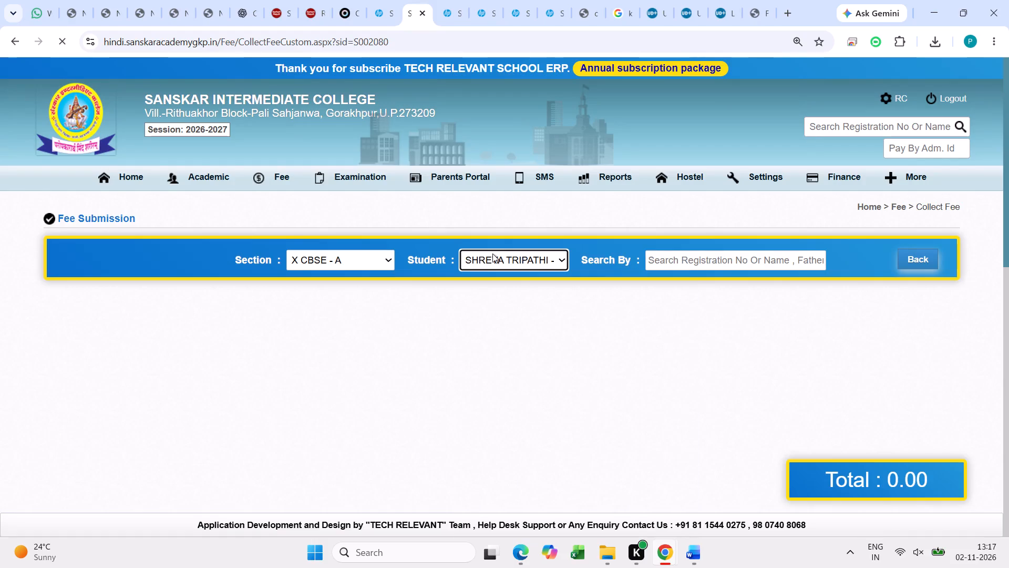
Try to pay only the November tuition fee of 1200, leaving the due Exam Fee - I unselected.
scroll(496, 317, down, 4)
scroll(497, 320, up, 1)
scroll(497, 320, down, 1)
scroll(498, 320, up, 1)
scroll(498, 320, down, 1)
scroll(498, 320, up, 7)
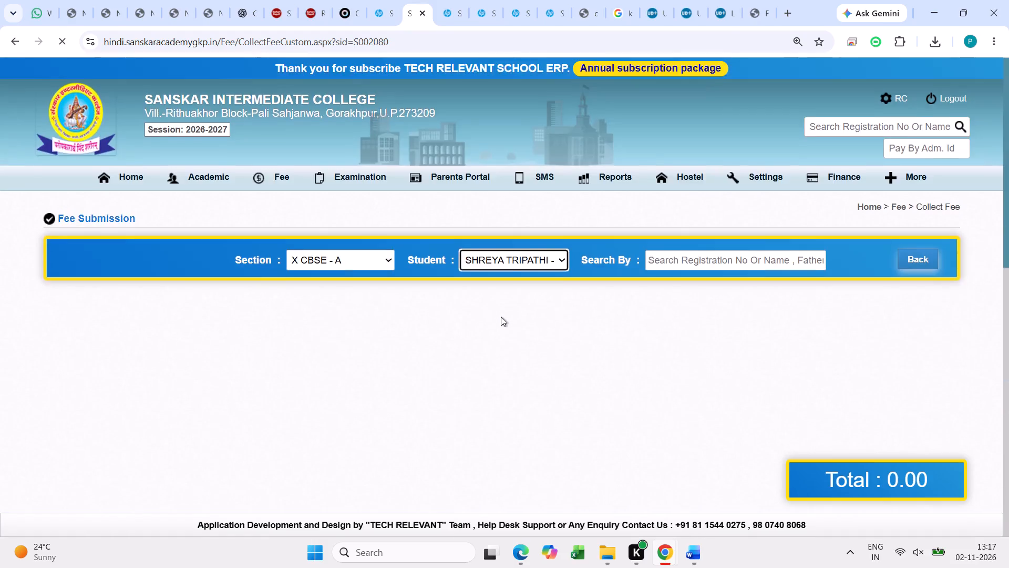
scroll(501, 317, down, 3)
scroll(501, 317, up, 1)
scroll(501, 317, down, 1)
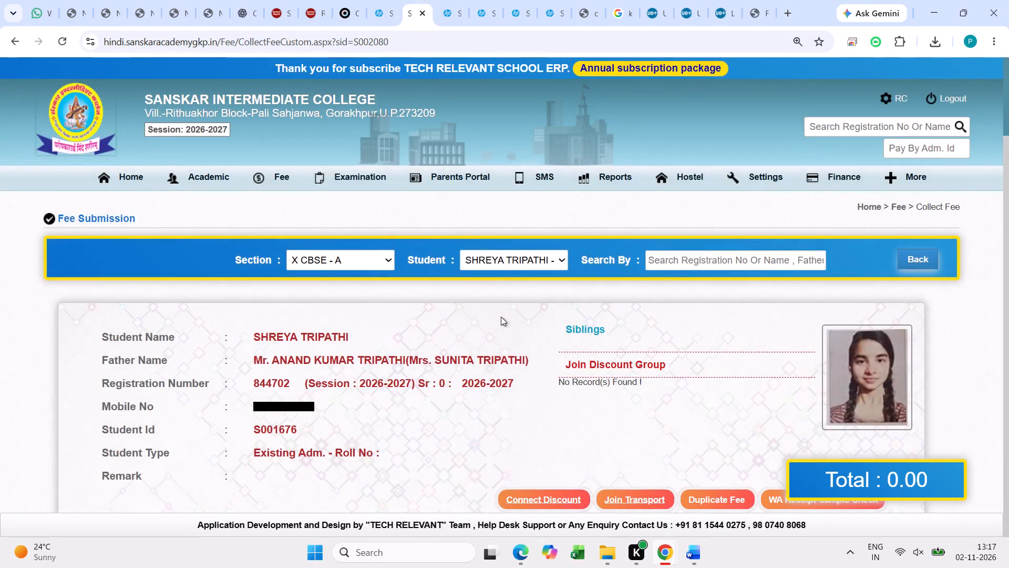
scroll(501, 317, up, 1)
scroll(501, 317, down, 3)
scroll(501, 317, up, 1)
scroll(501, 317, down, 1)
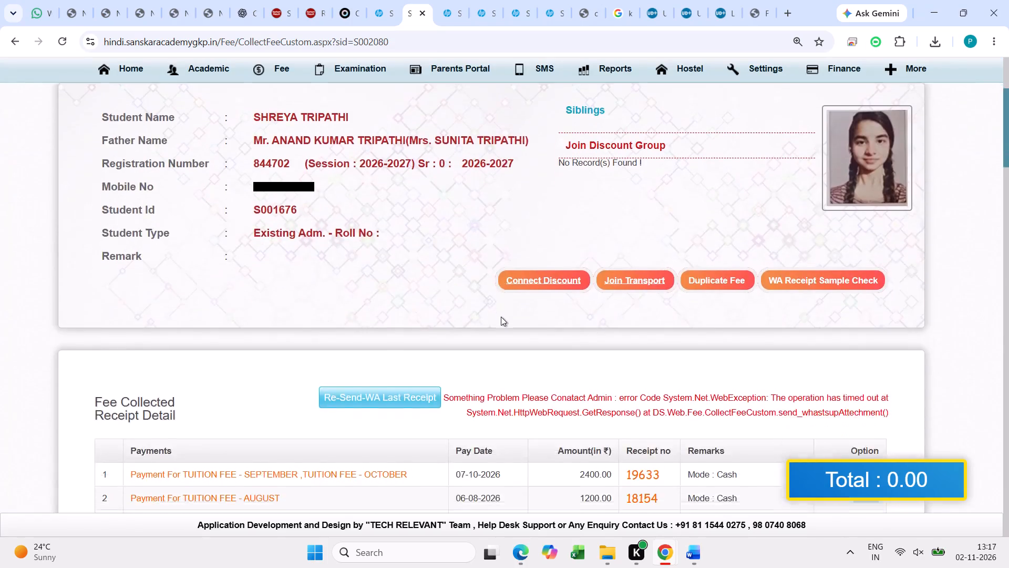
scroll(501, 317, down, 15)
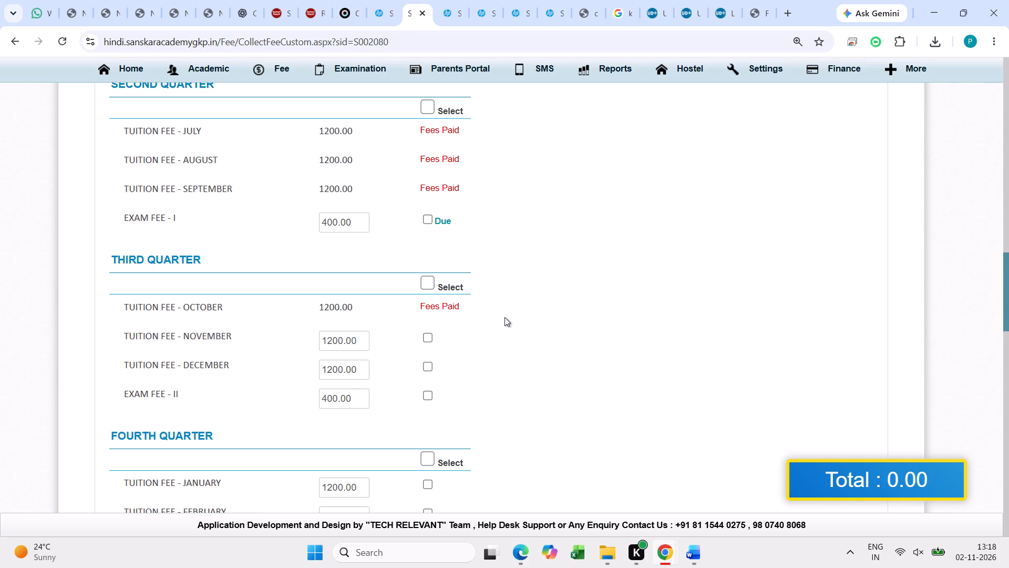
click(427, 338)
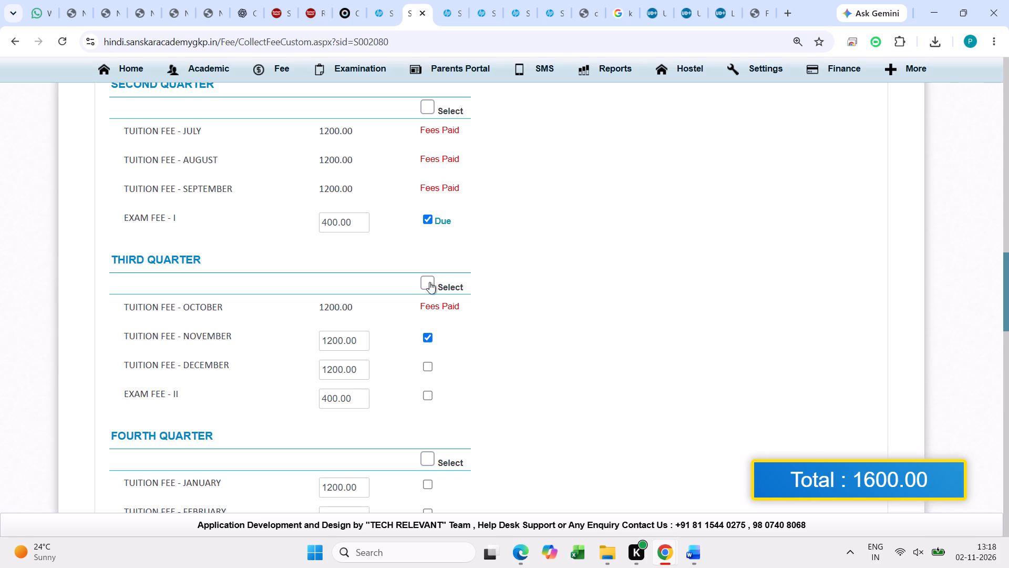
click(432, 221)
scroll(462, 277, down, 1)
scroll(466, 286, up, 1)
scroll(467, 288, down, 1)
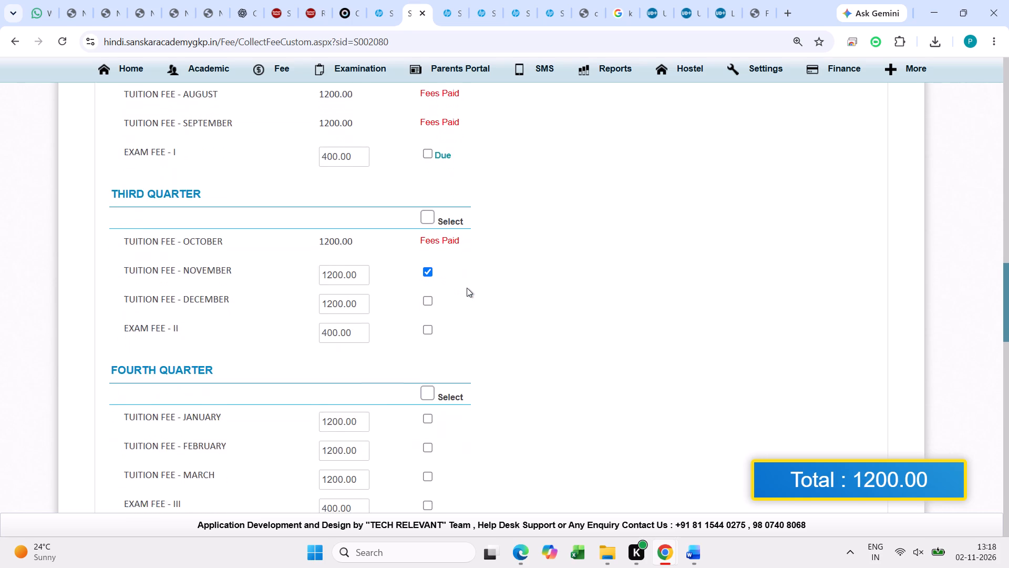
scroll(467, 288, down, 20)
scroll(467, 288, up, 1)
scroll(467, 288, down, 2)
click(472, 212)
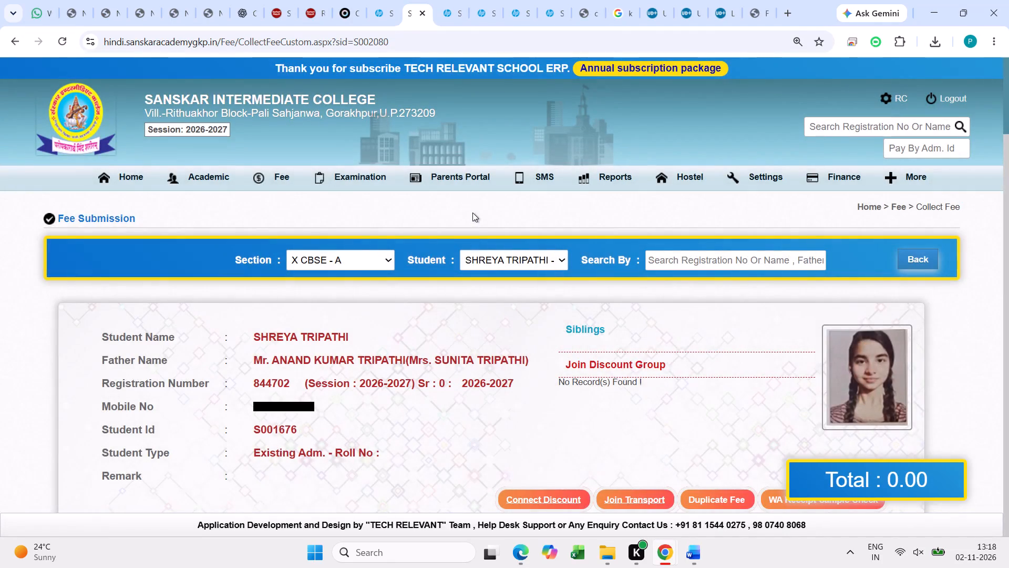
Reload the same student's fee record by searching for her registration number.
scroll(416, 254, down, 3)
scroll(421, 263, up, 1)
scroll(422, 265, down, 1)
scroll(423, 266, up, 1)
scroll(424, 266, down, 6)
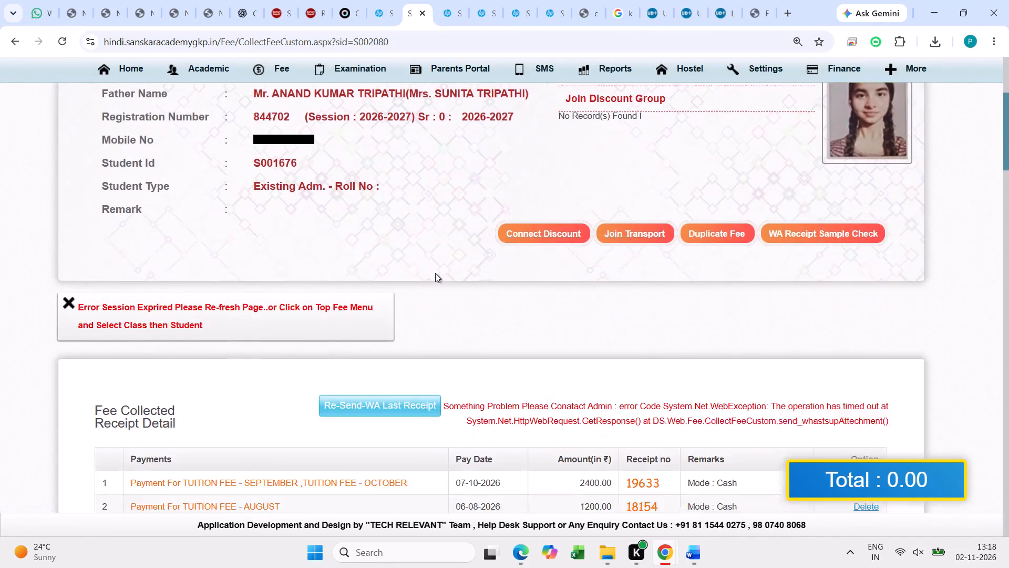
scroll(435, 273, down, 1)
scroll(436, 274, up, 8)
scroll(499, 258, up, 4)
click(704, 259)
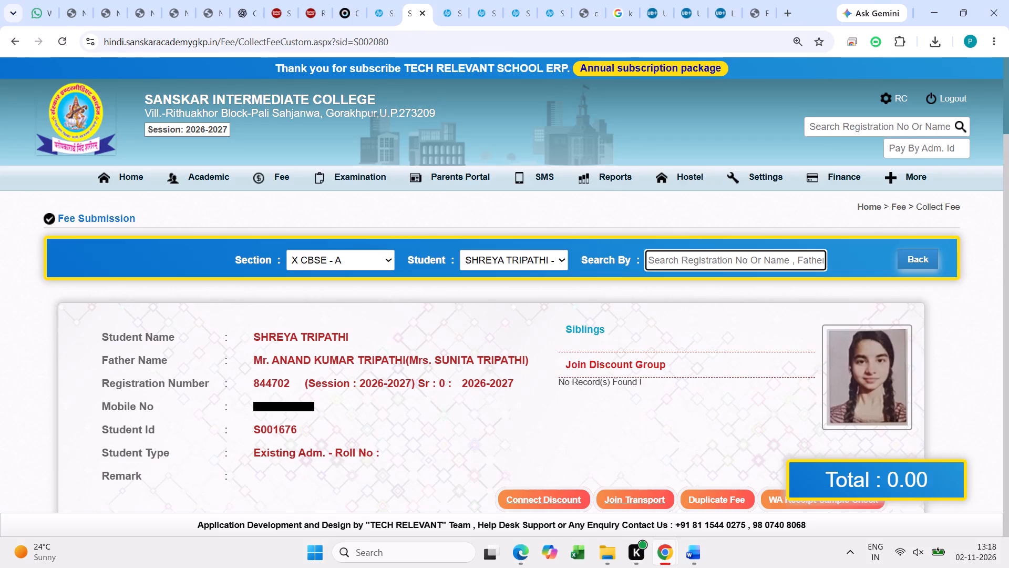
key(Up)
key(Left)
key(Left)
key(Up)
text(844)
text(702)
click(712, 292)
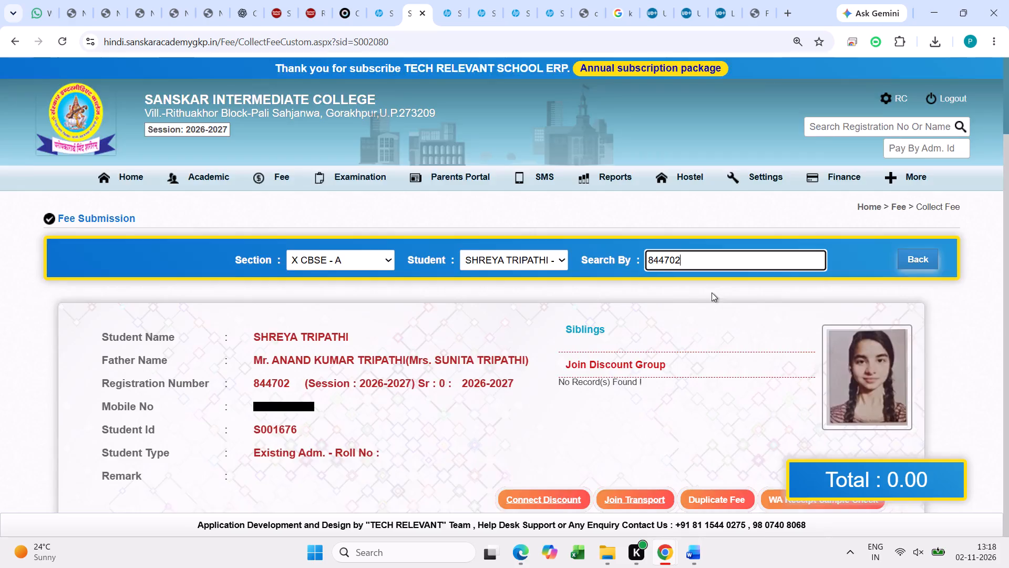
Select only Tuition Fee - November, exclude the due Exam Fee - I, and pay the 1200 amount.
scroll(712, 292, down, 3)
scroll(709, 312, up, 1)
scroll(628, 350, down, 2)
scroll(607, 360, up, 1)
scroll(601, 363, down, 3)
scroll(579, 368, up, 1)
scroll(537, 381, down, 4)
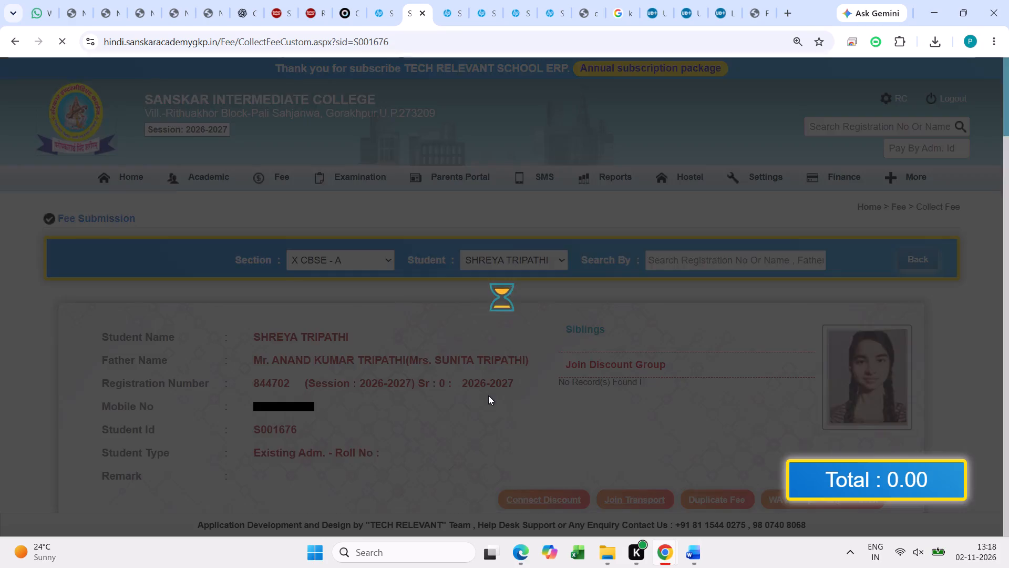
scroll(487, 395, down, 9)
scroll(482, 394, up, 1)
scroll(482, 394, down, 8)
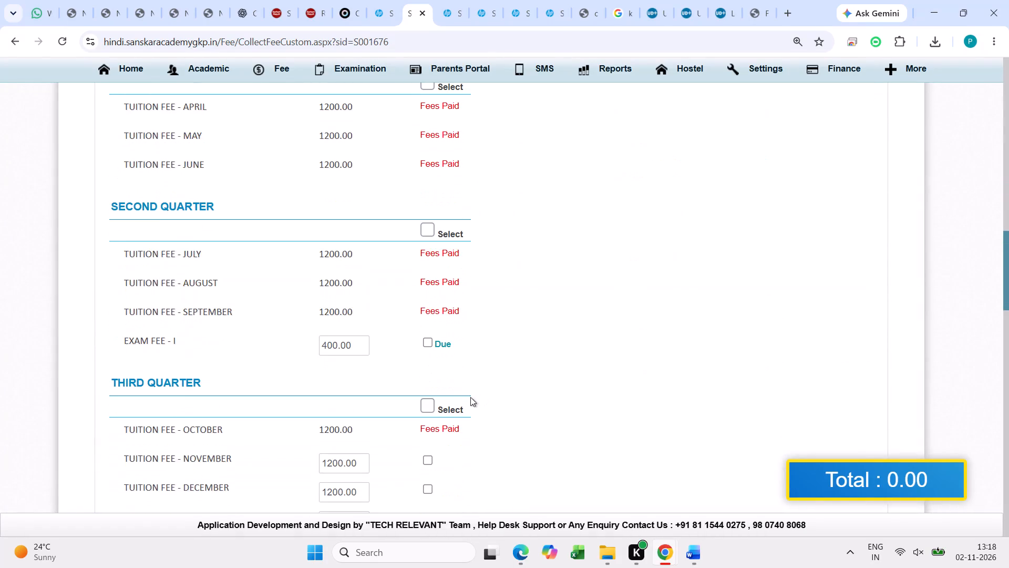
click(427, 462)
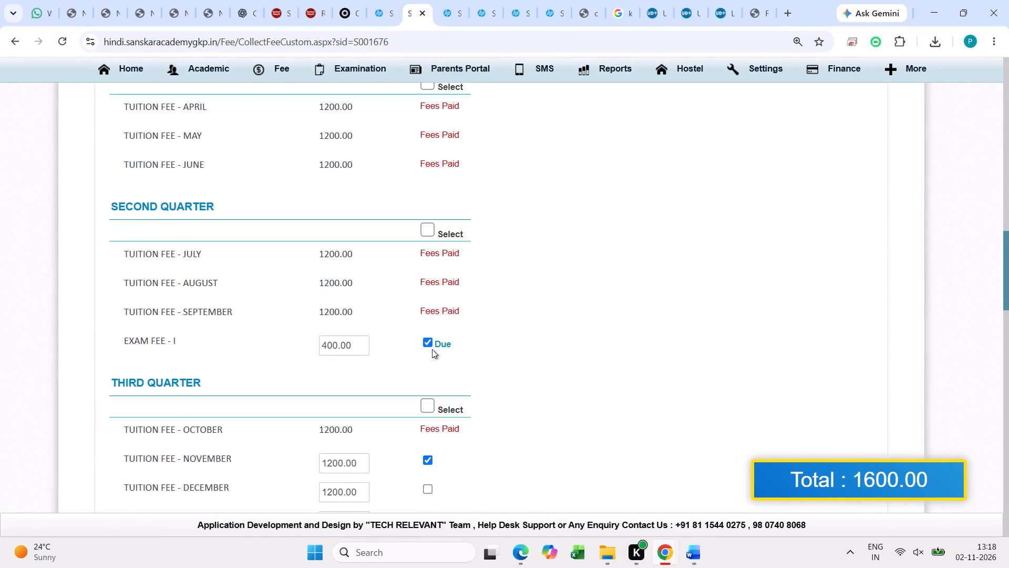
click(432, 344)
scroll(432, 344, down, 13)
scroll(432, 344, up, 1)
scroll(432, 344, down, 1)
scroll(432, 344, up, 1)
scroll(432, 344, down, 3)
scroll(432, 344, up, 1)
scroll(432, 344, down, 6)
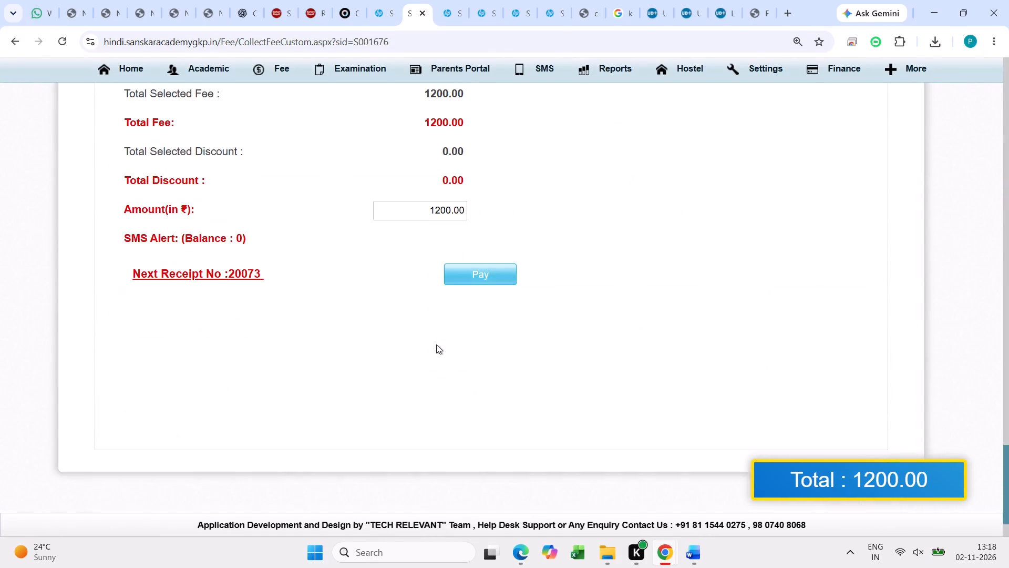
click(481, 280)
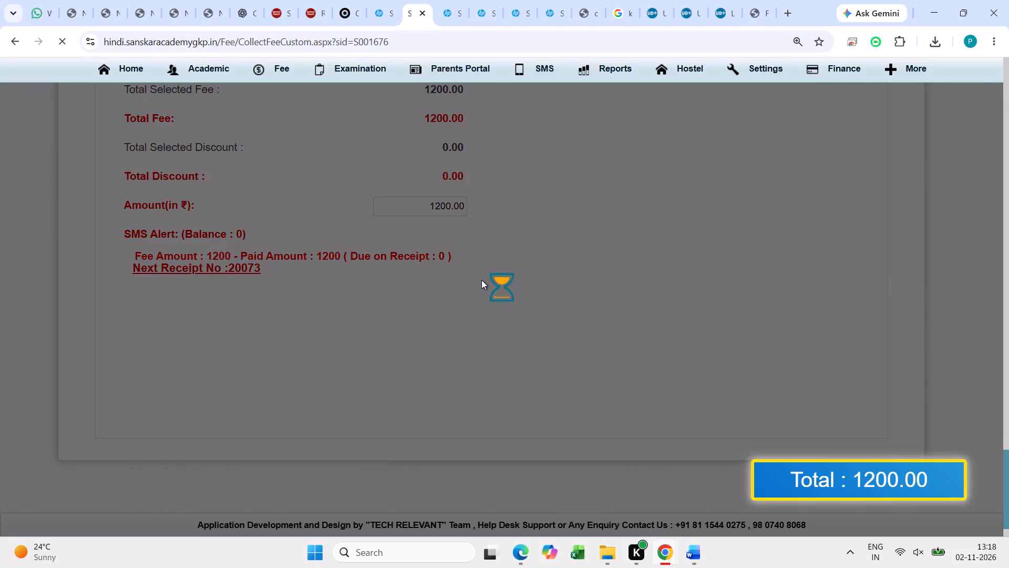
Print the November tuition receipt in the A4 landscape 2-receipt format on the EPSON M1050 Series, and close the receipt preview.
scroll(482, 280, up, 2)
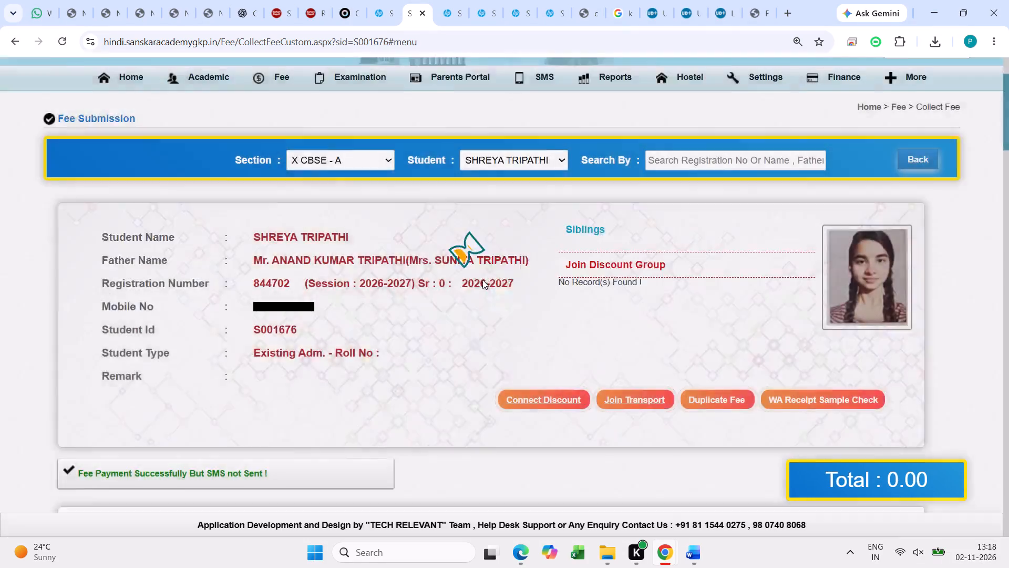
scroll(482, 280, up, 1)
click(718, 197)
scroll(718, 197, down, 8)
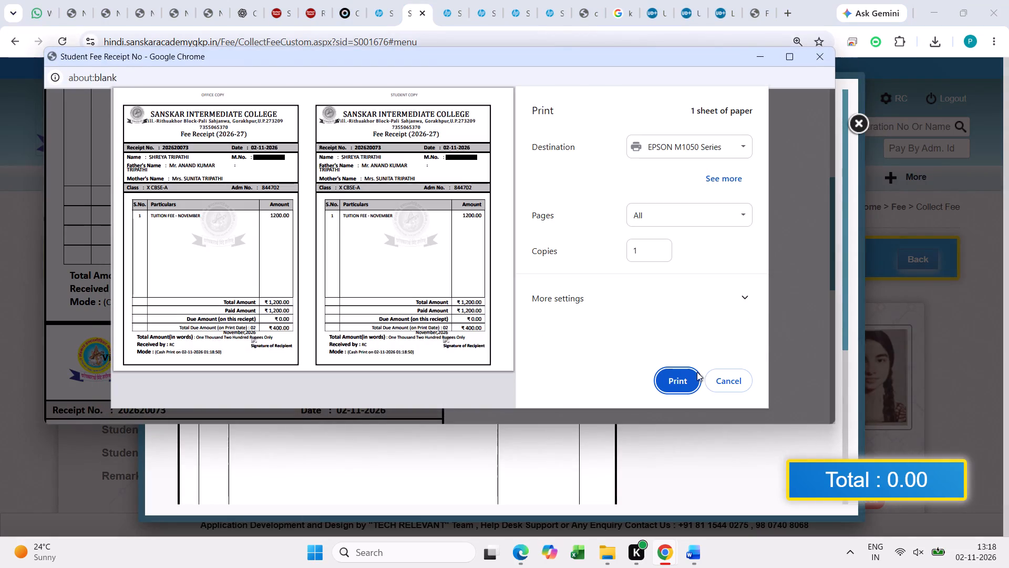
click(674, 382)
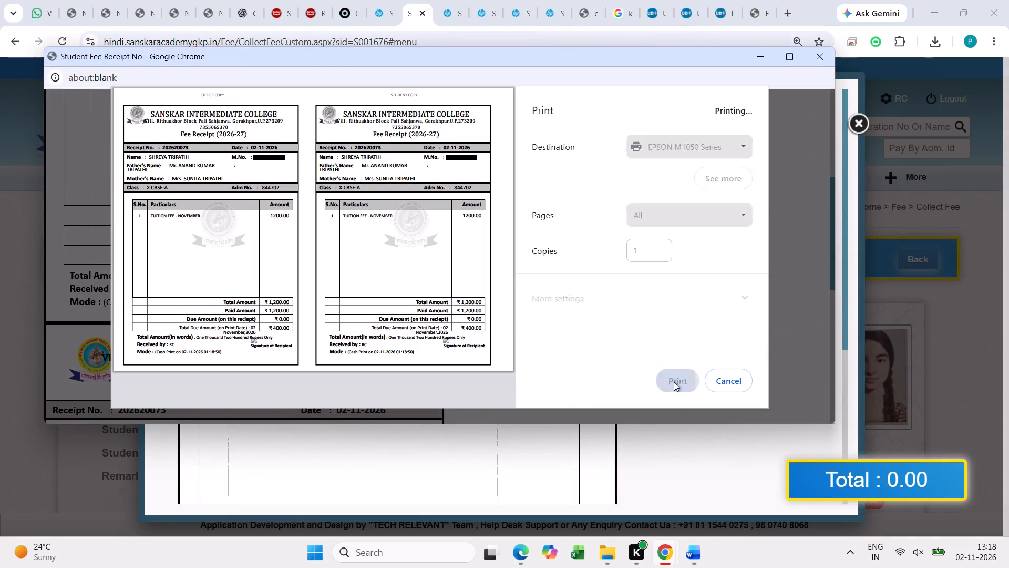
scroll(545, 352, up, 3)
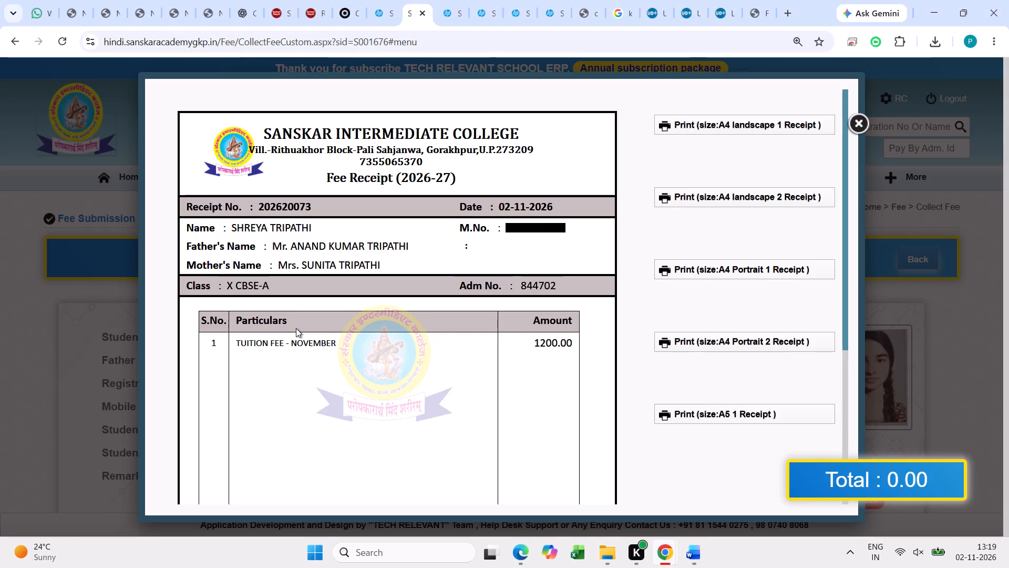
key(w)
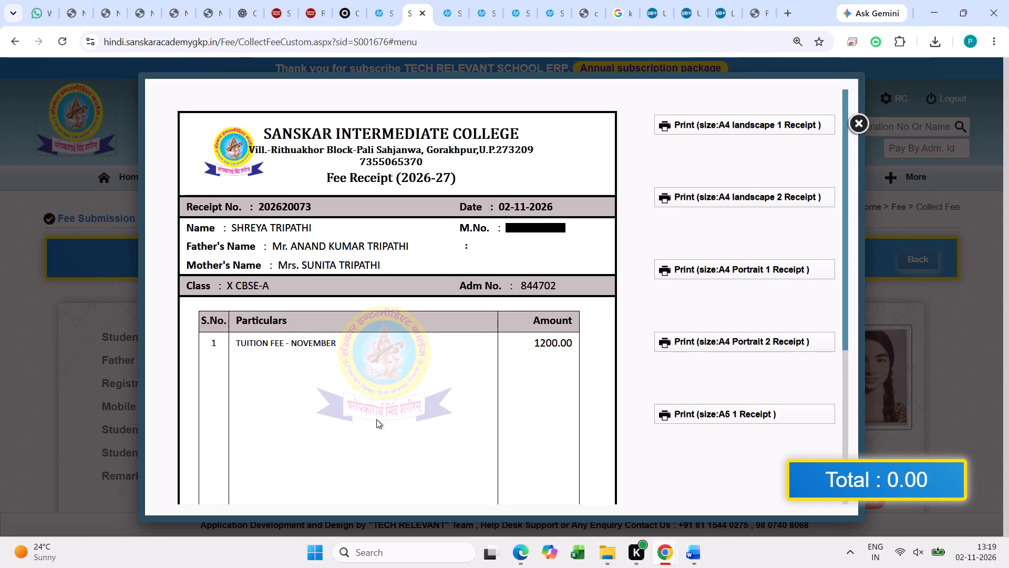
click(851, 119)
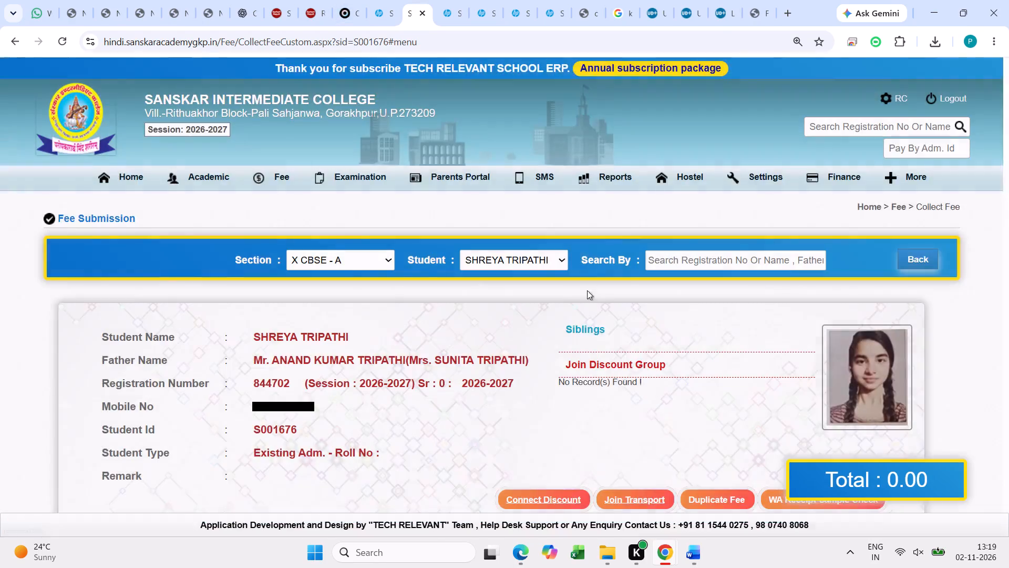
Examine the student's collected fee receipts list.
scroll(532, 300, down, 8)
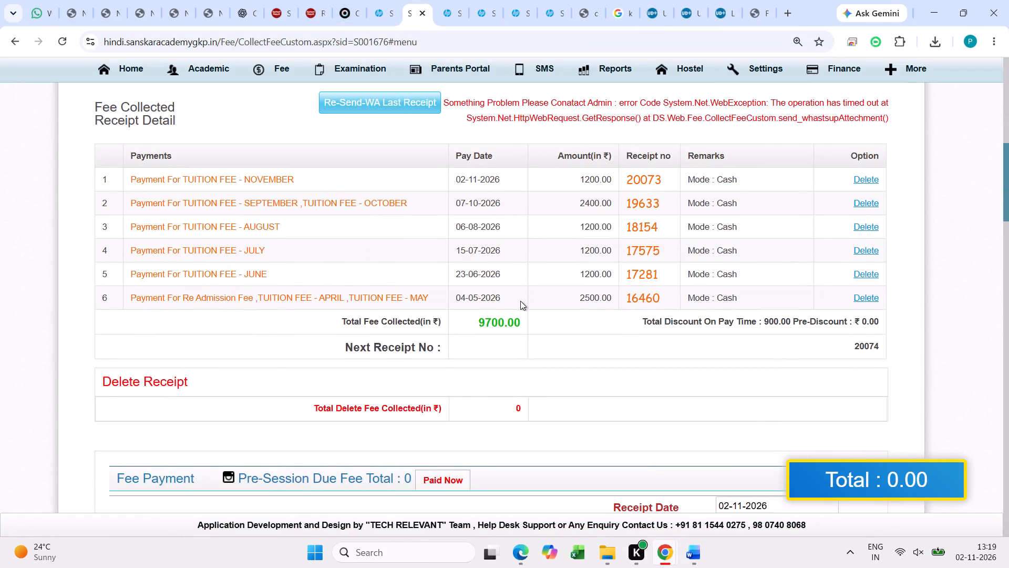
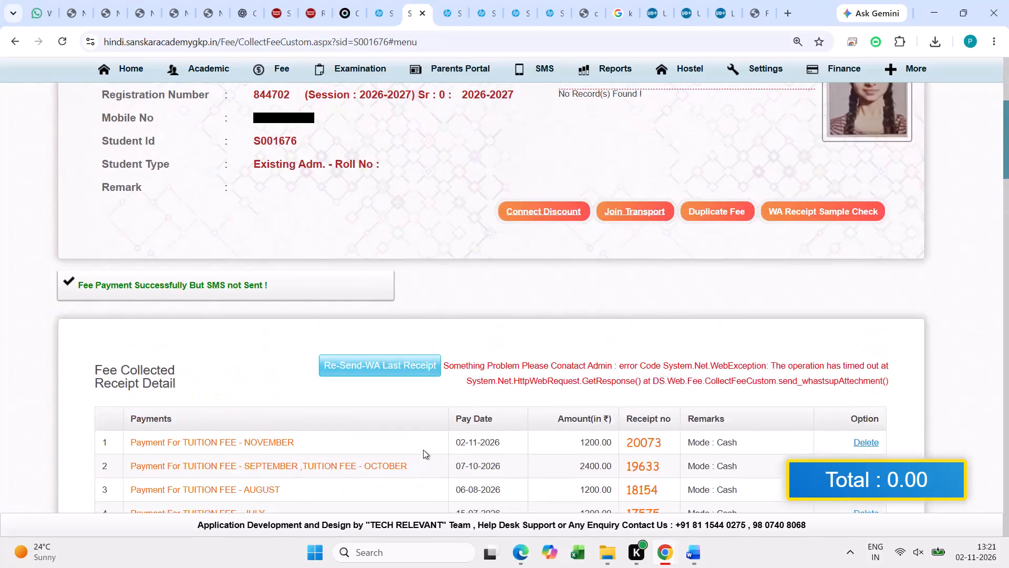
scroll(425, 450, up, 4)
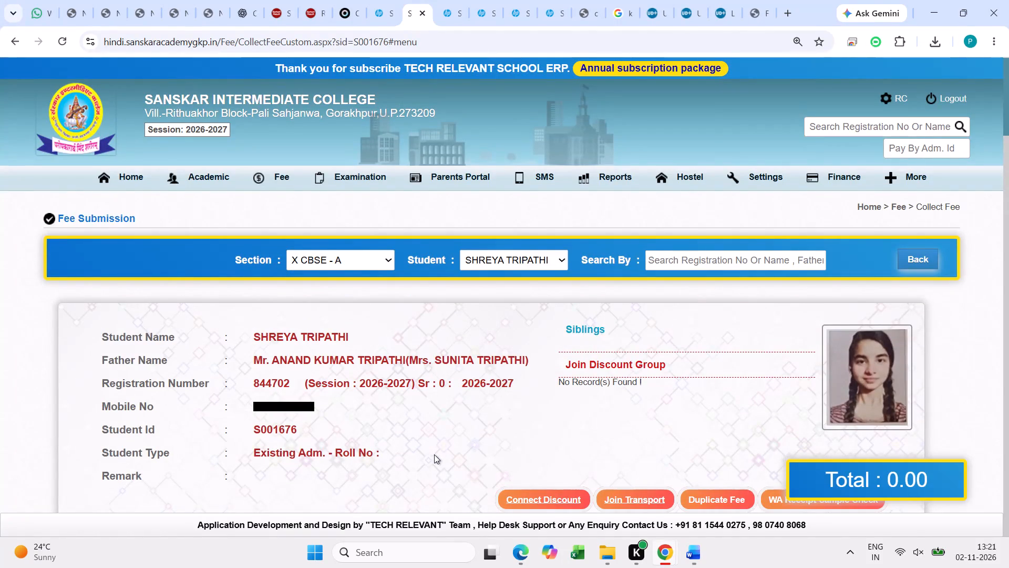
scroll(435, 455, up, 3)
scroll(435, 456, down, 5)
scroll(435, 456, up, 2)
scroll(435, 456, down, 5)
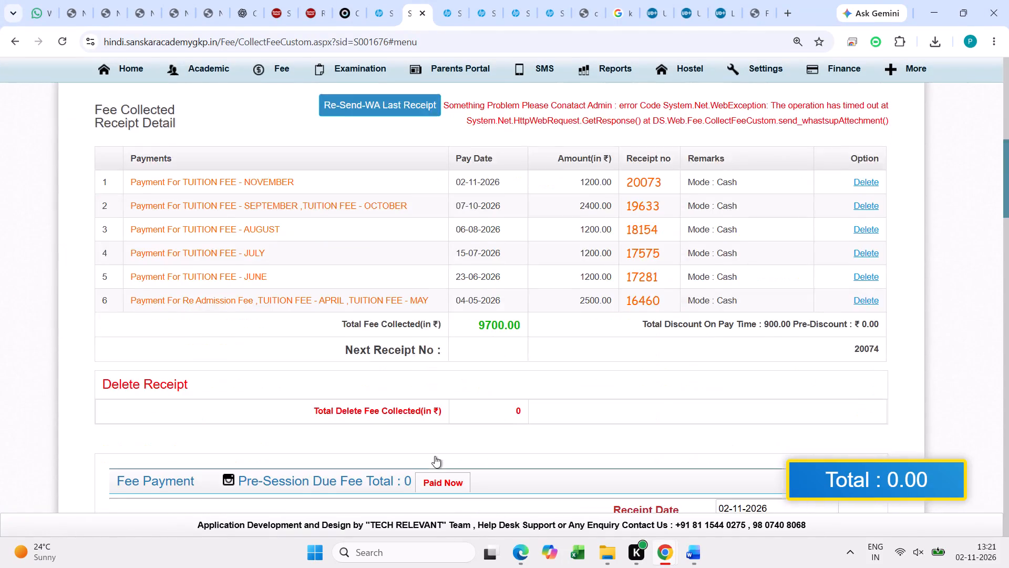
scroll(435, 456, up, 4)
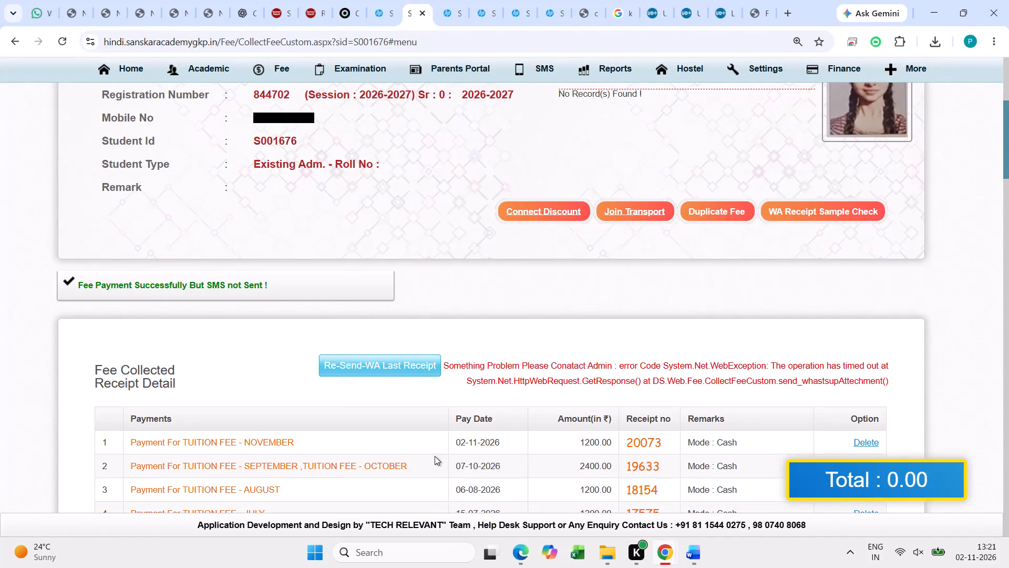